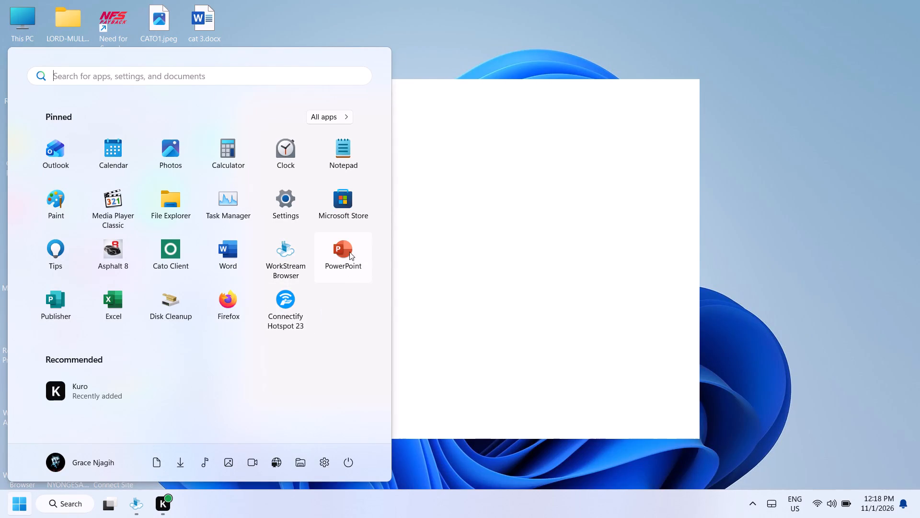
Open Word.
click(235, 259)
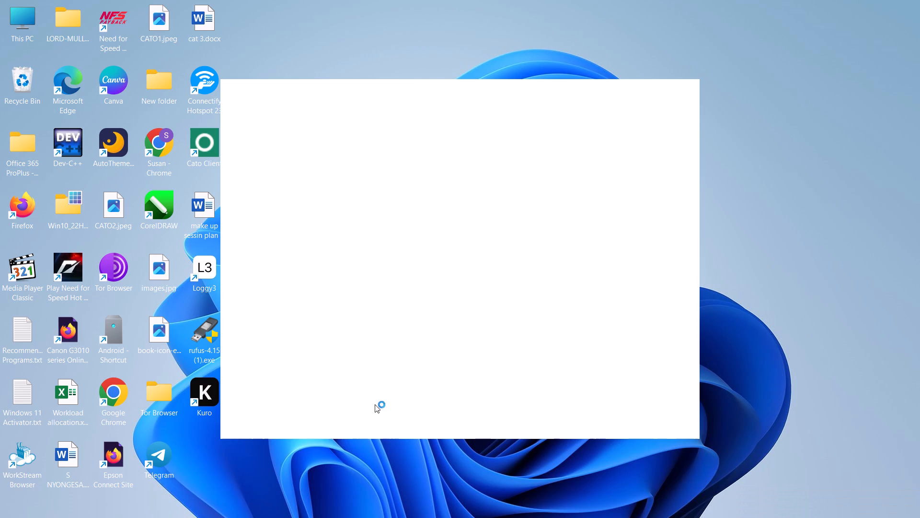
Hide the desktop icons.
right_click(354, 0)
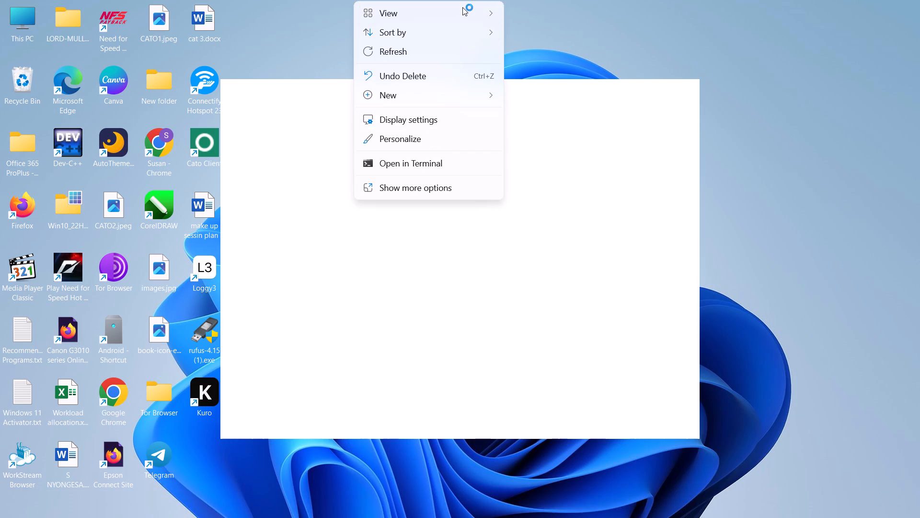
click(462, 7)
click(533, 120)
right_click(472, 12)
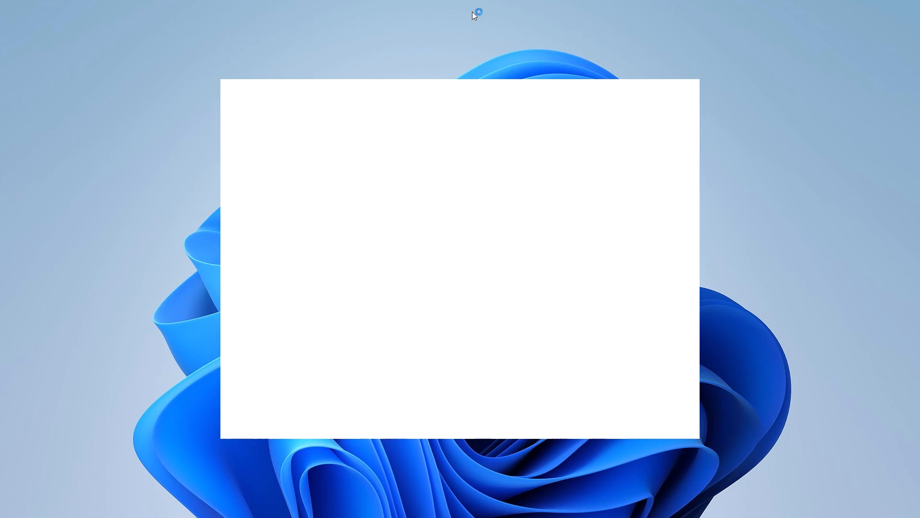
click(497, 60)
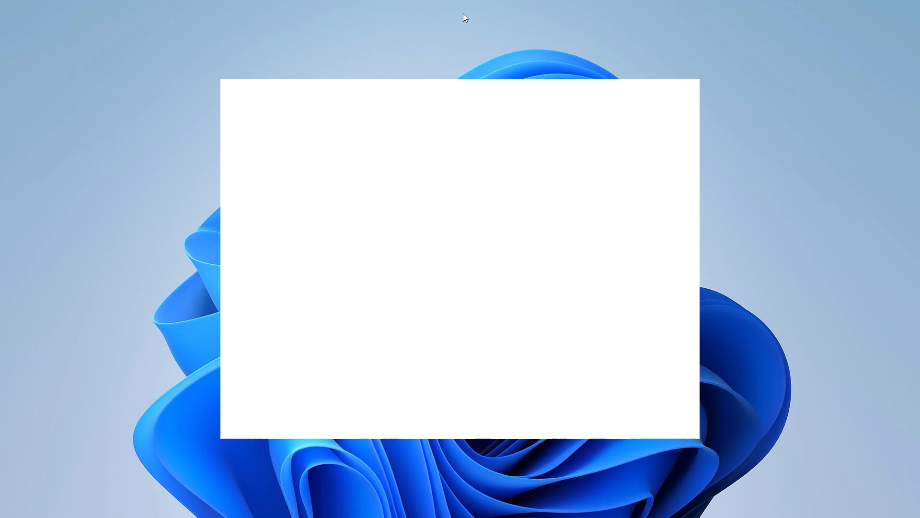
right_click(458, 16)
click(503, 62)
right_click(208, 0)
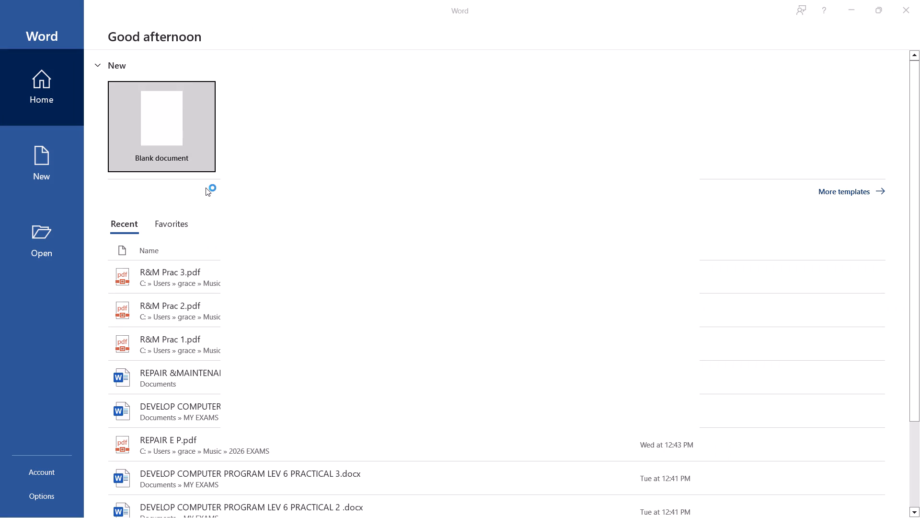
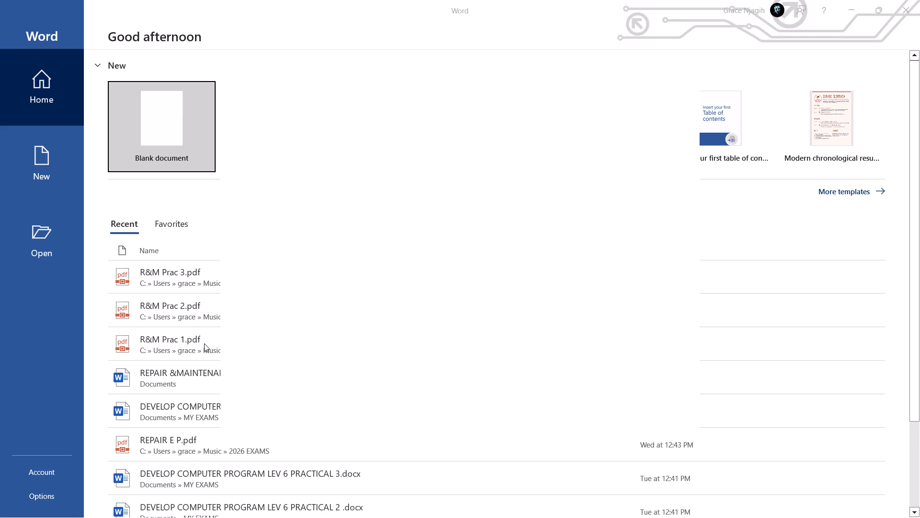
Create a new blank document from the start screen.
scroll(251, 392, down, 5)
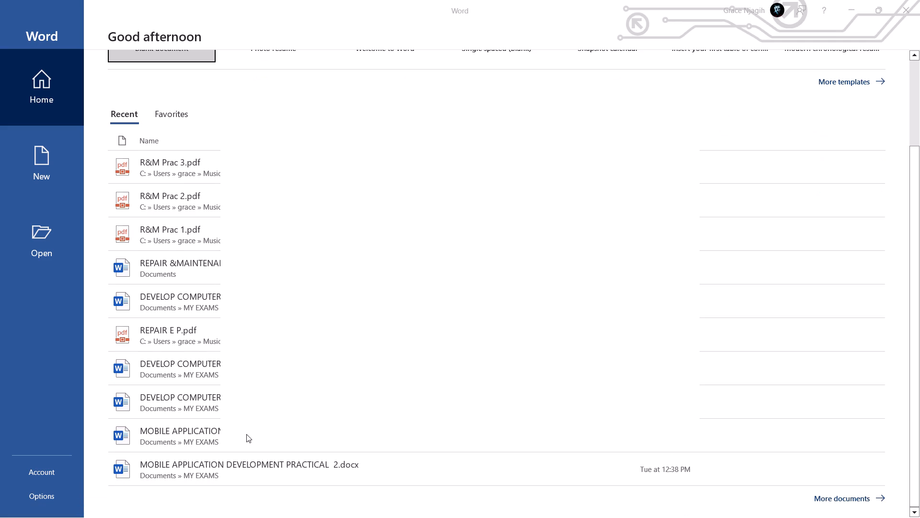
scroll(271, 378, down, 5)
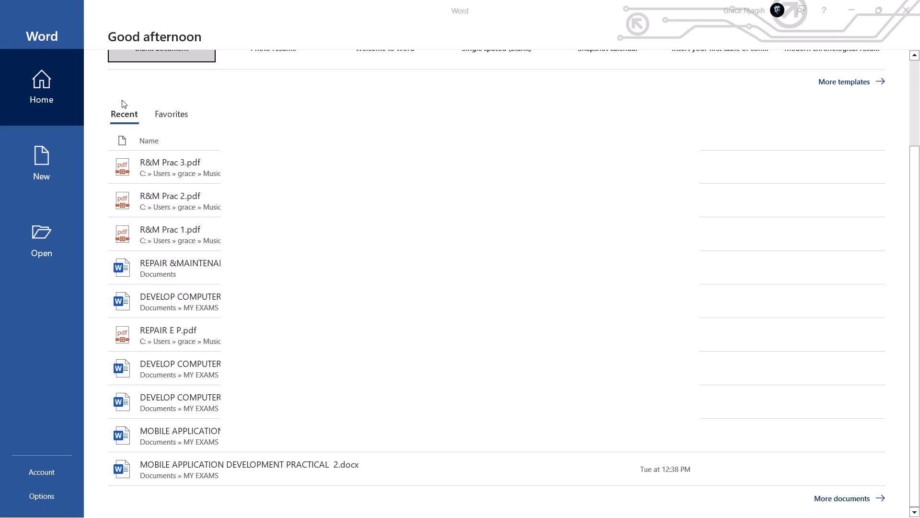
click(122, 99)
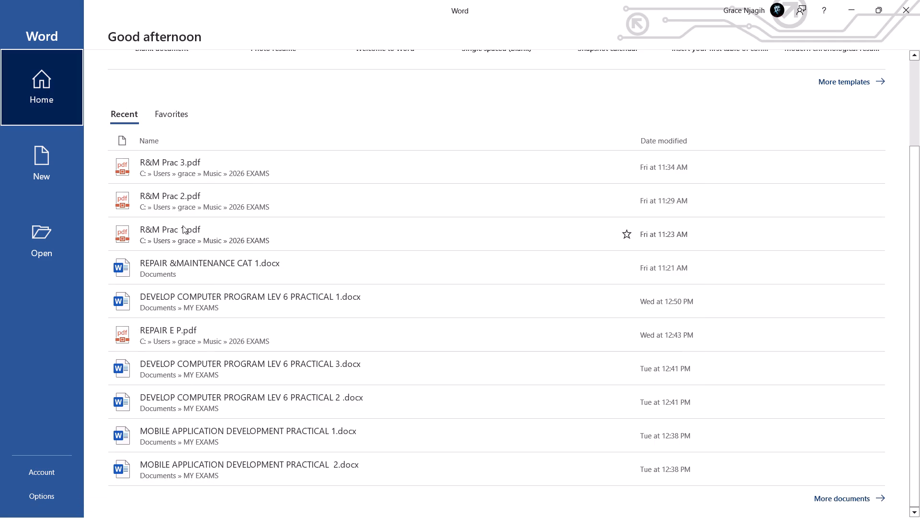
scroll(191, 253, down, 2)
scroll(187, 249, up, 6)
click(172, 135)
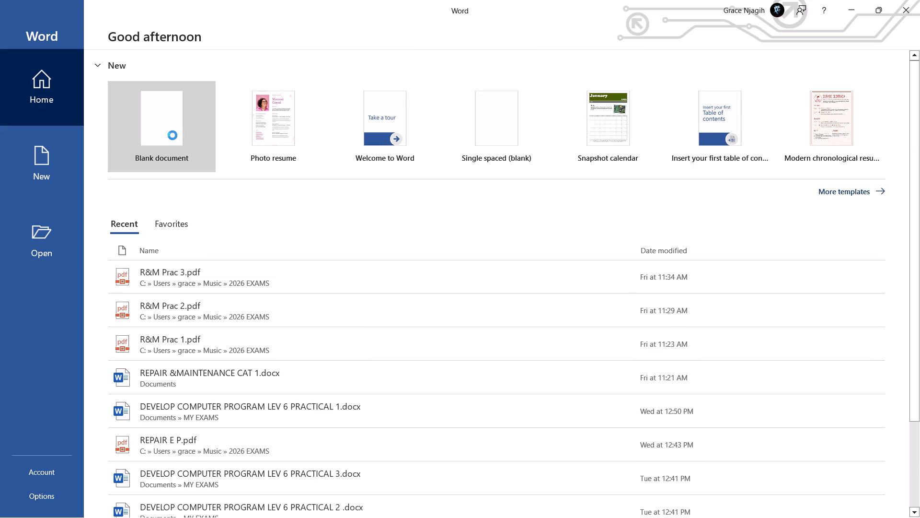
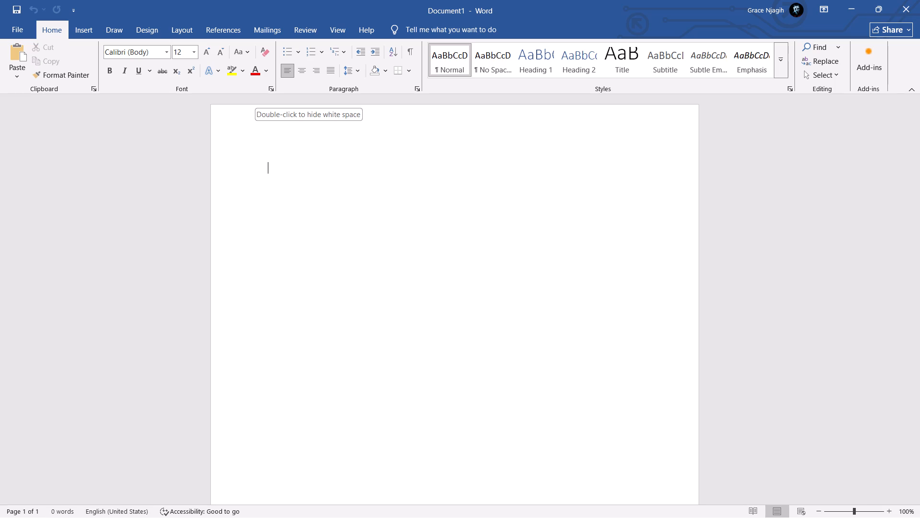
Open the recent document REPAIR &MAINTENANCE CAT 1.docx.
click(24, 30)
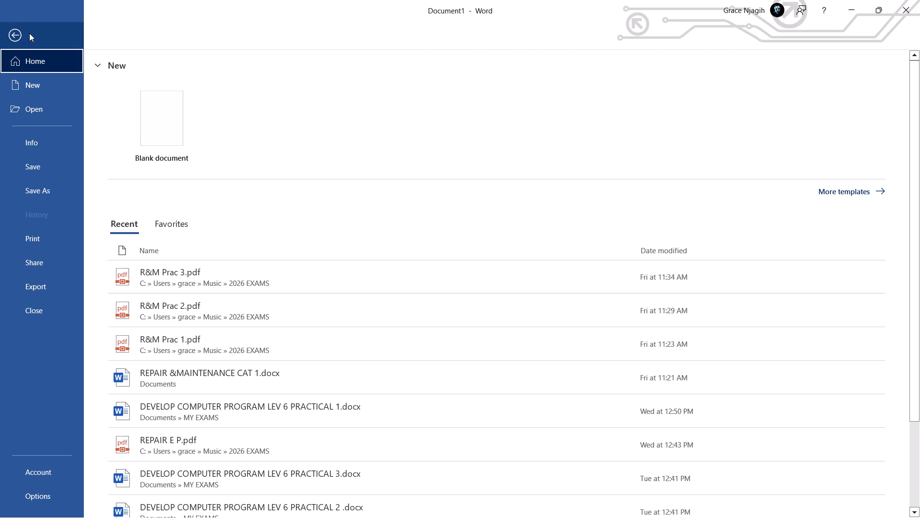
click(180, 375)
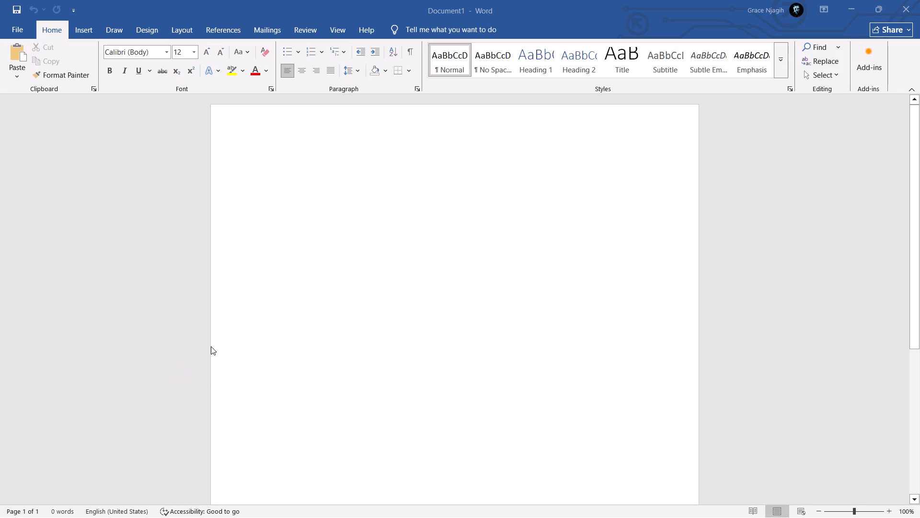
Copy the Kongoni Technical and Vocational College letterhead picture above the course code on the first page.
click(337, 212)
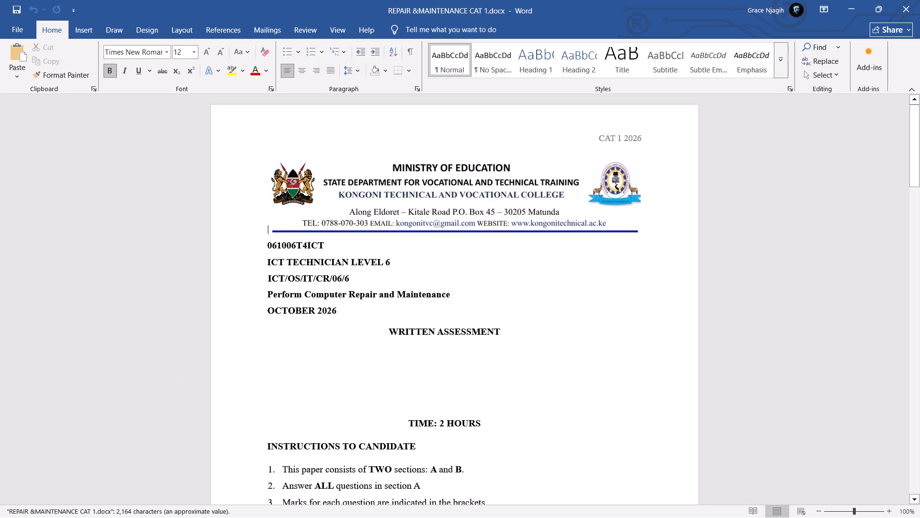
click(387, 214)
click(392, 195)
key(ctrl+c)
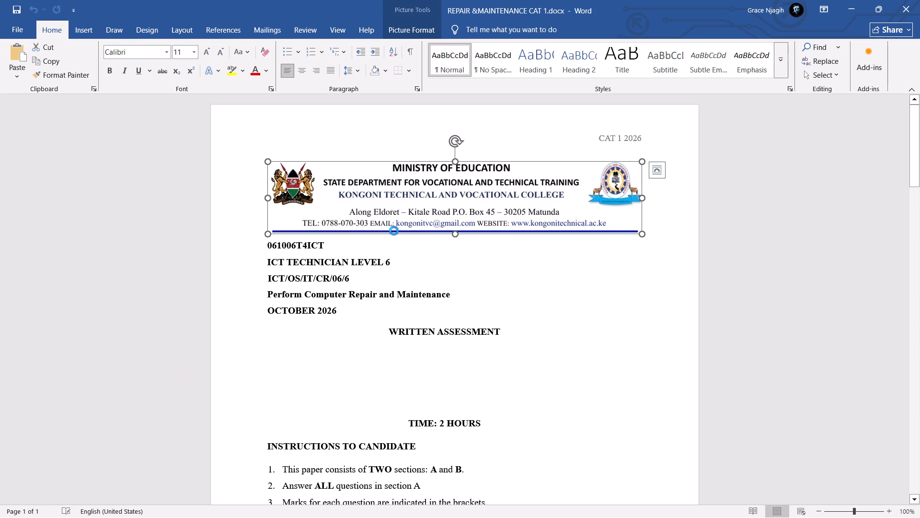
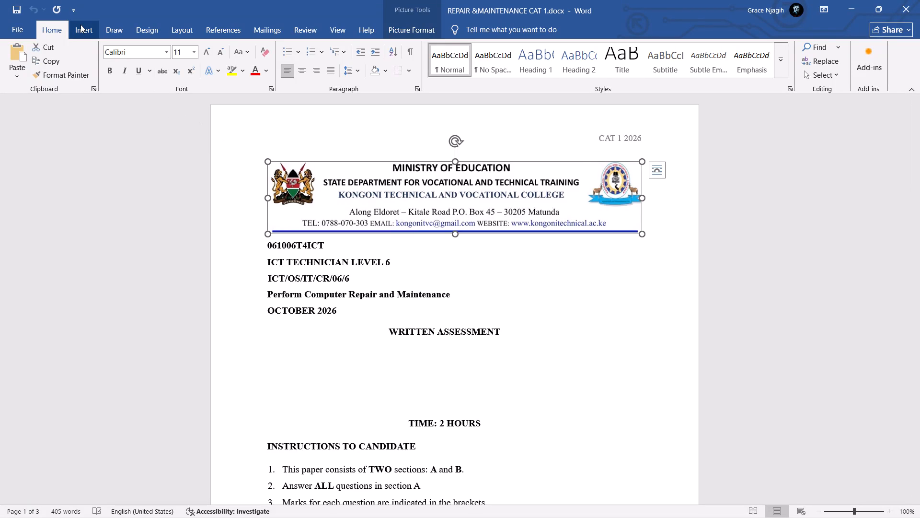
Close the REPAIR &MAINTENANCE CAT 1 document and start Word again with a new blank document.
click(916, 0)
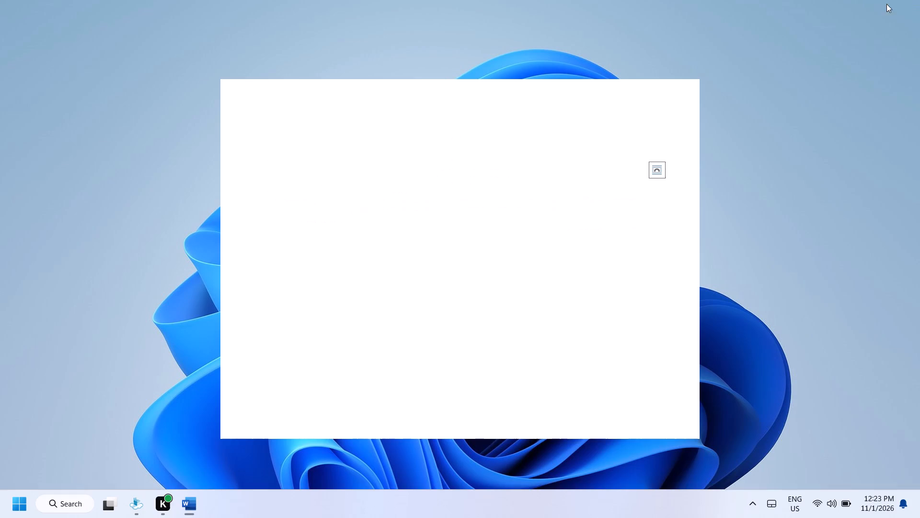
click(0, 517)
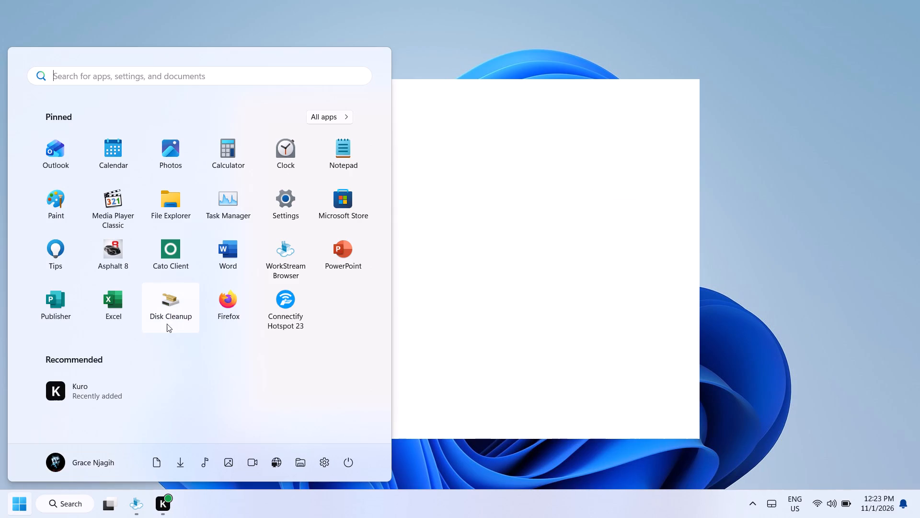
click(227, 257)
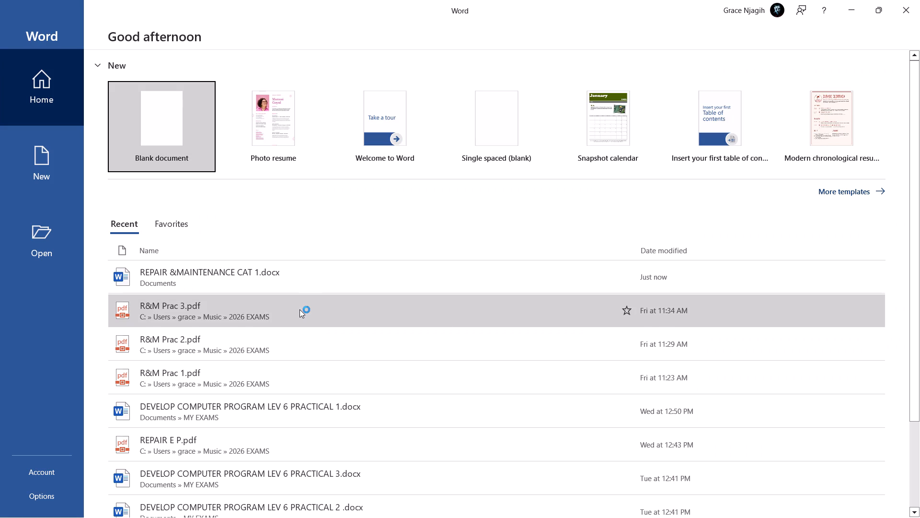
click(194, 149)
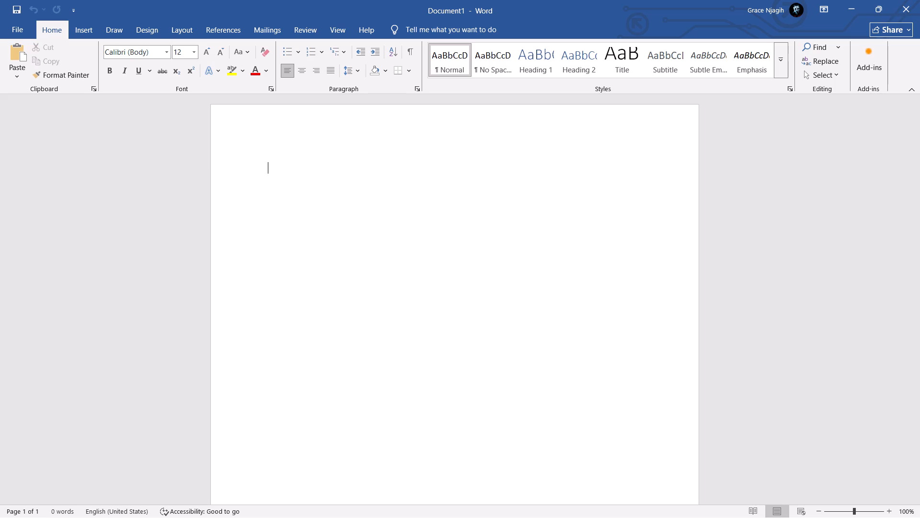
click(194, 146)
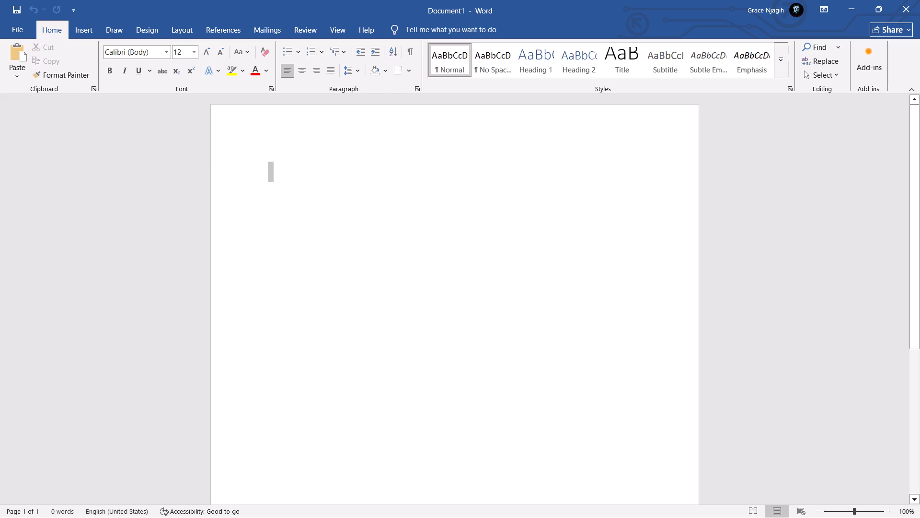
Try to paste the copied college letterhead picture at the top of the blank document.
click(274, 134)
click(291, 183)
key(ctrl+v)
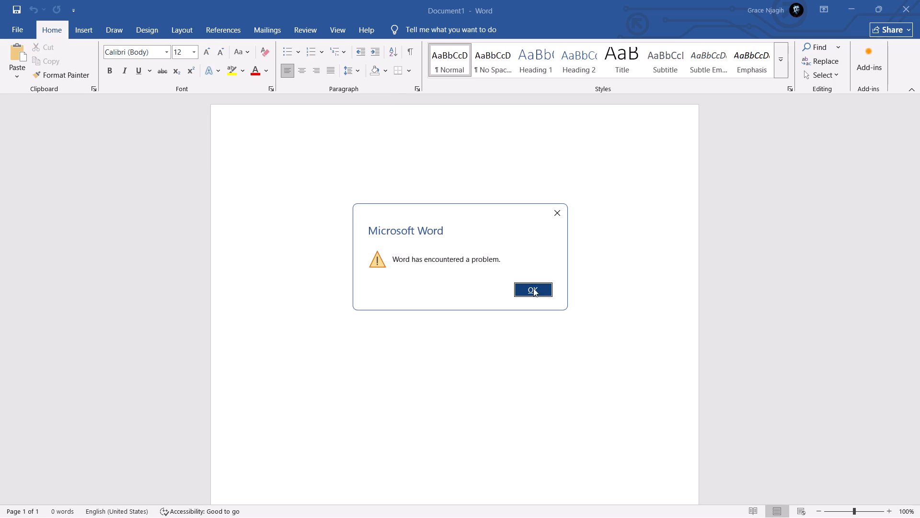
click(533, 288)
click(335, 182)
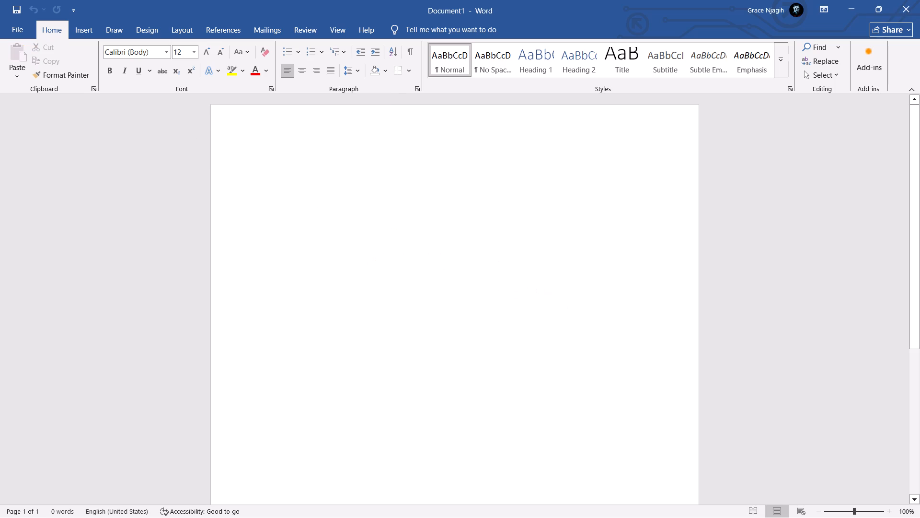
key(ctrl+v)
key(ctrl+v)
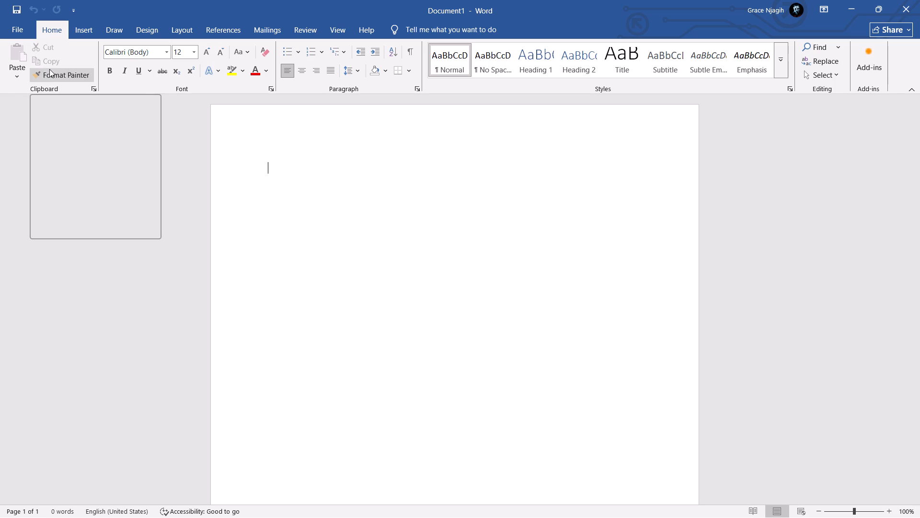
Enter the course code 061006T4ICT as the first line of the document.
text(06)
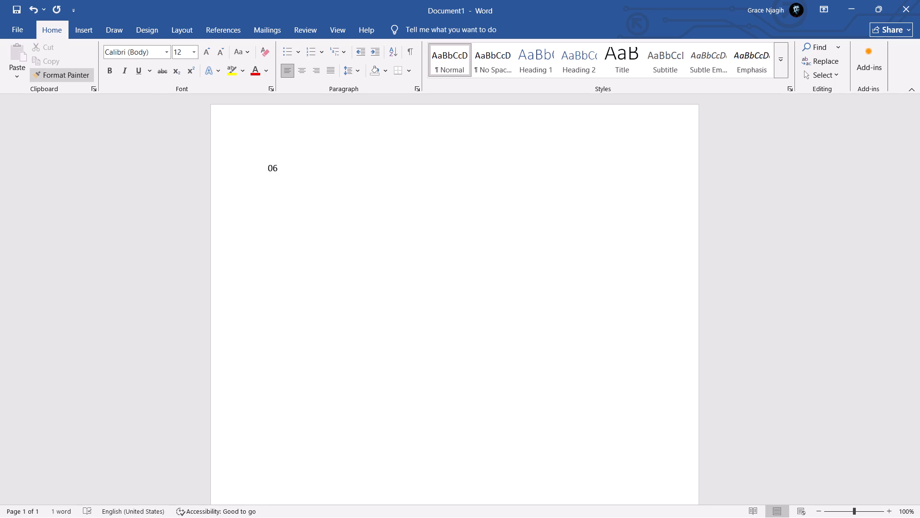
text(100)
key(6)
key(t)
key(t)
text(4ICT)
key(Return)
Enter the course title ICT TECHNICIAN LEVEL 6 on the line below the course code.
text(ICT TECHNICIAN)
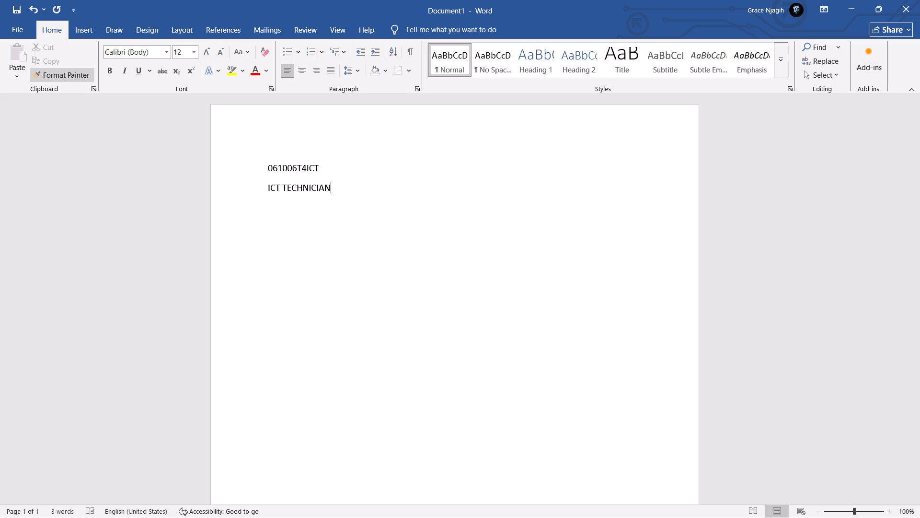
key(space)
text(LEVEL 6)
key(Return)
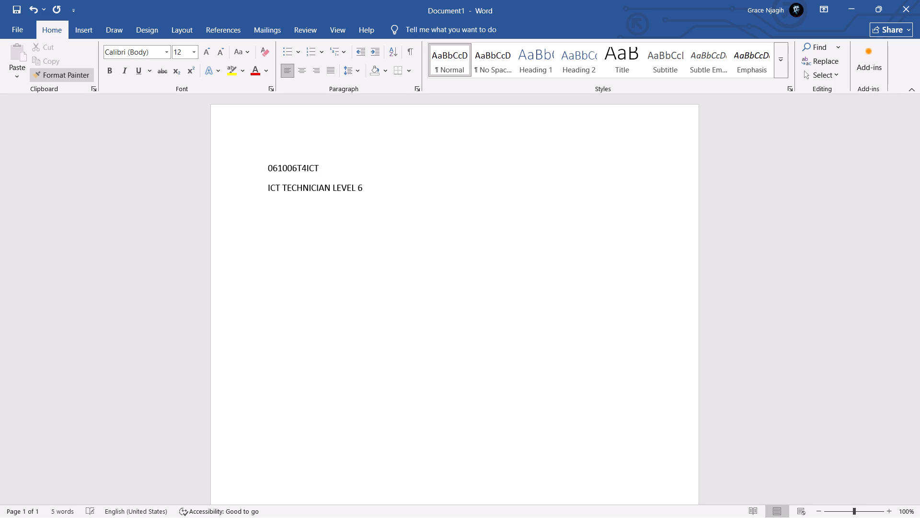
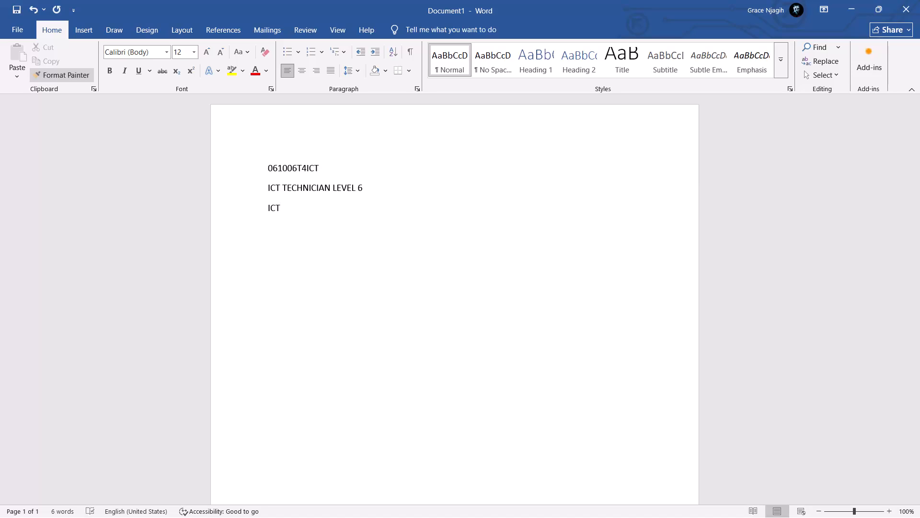
Replace the unfinished third line with the unit title PERFORM COMPUTER REPAIR AND MAINTENANCE.
key(BackSpace)
key(BackSpace)
key(BackSpace)
text(PERFORM)
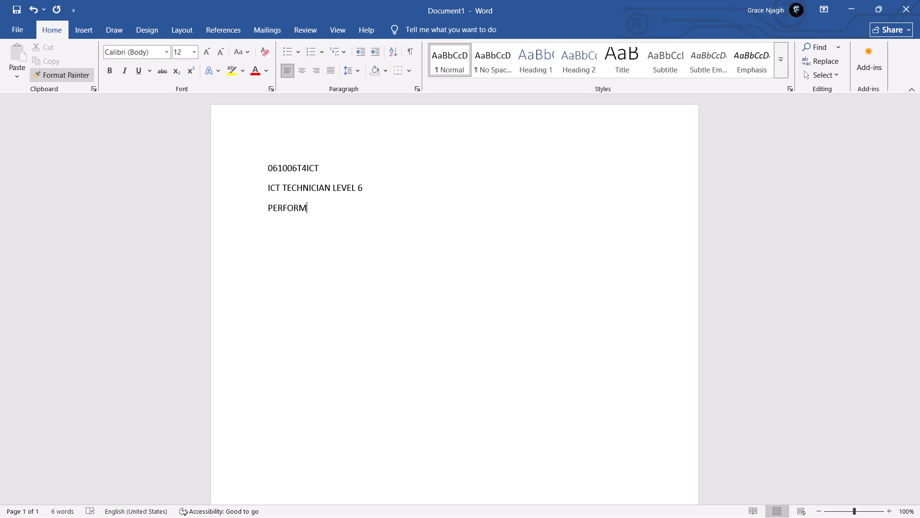
key(space)
text(COMPUTER REPAIR AND MAIN)
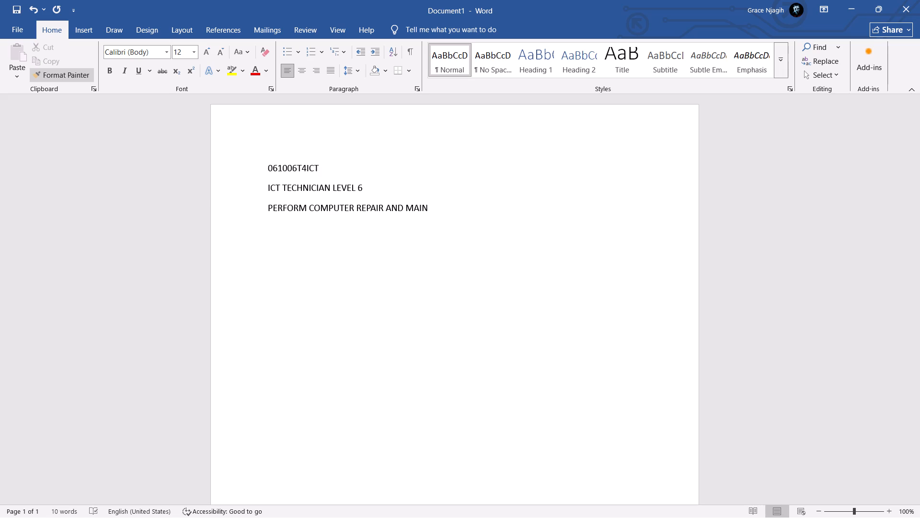
text(TENANCE)
key(Return)
Enter the exam date OCTOBER 2026 below the unit title, followed by a blank line.
text(OCTOBER)
key(space)
text(2026)
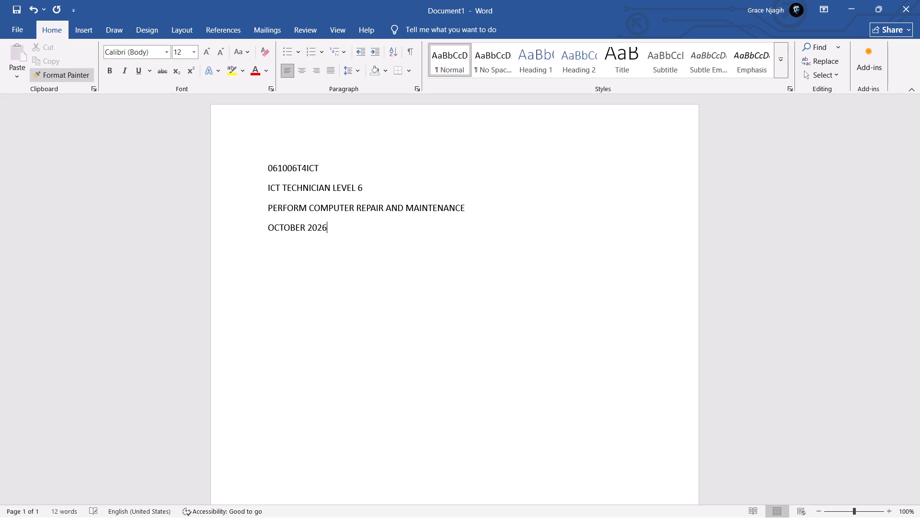
key(Return)
key(Return)
Enter the heading WRITTEN ASSESSMENT after the blank line below the date.
text(WRI)
text(TTEN ASSESSMENT)
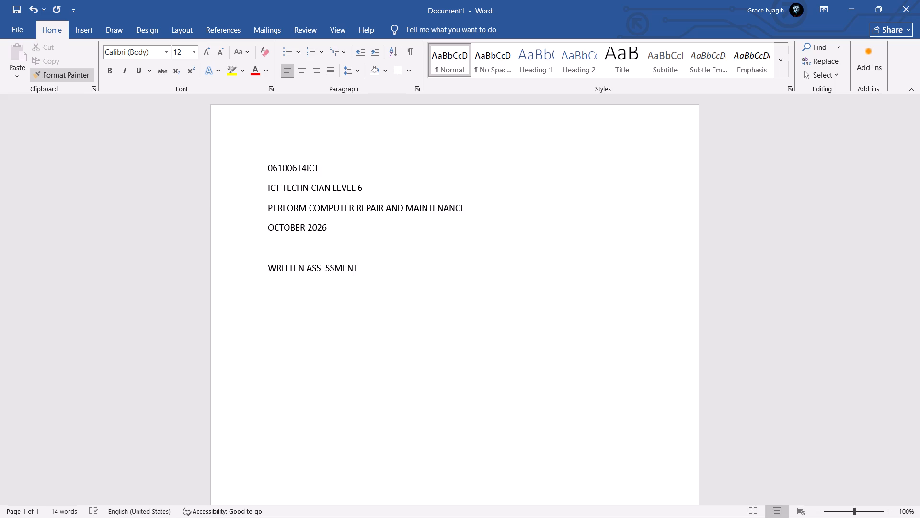
key(Return)
Enter the exam duration line TIME: 2HOURS below the WRITTEN ASSESSMENT heading.
text(TIME)
text(:)
key(space)
text(2HOURS)
key(Return)
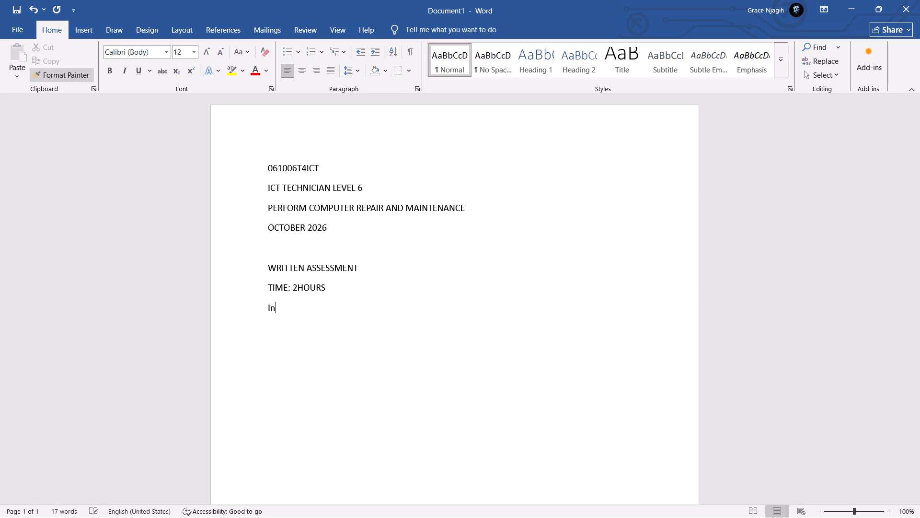
Enter the heading INSTRUCTIONS TO CANDIDATES in capitals below the exam duration line.
text(st)
key(BackSpace)
key(BackSpace)
key(BackSpace)
text(NSTRUCTIONS)
key(space)
text(TO CANDIDATES)
key(space)
key(Return)
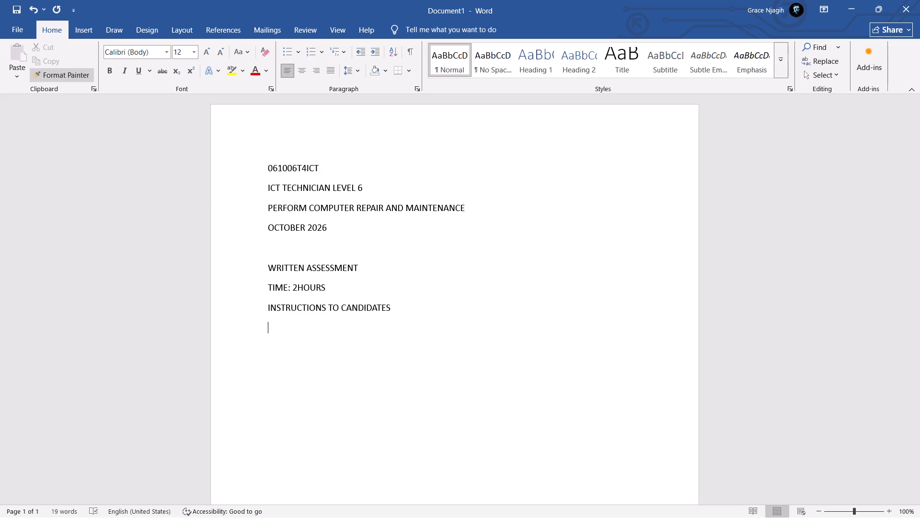
Enter the first candidate instruction, unnumbered: "This paper consists of two sections: A and B.".
text(1.)
key(BackSpace)
key(BackSpace)
key(t)
key(BackSpace)
text(paper)
key(space)
key(BackSpace)
key(BackSpace)
key(BackSpace)
key(BackSpace)
key(BackSpace)
key(BackSpace)
key(BackSpace)
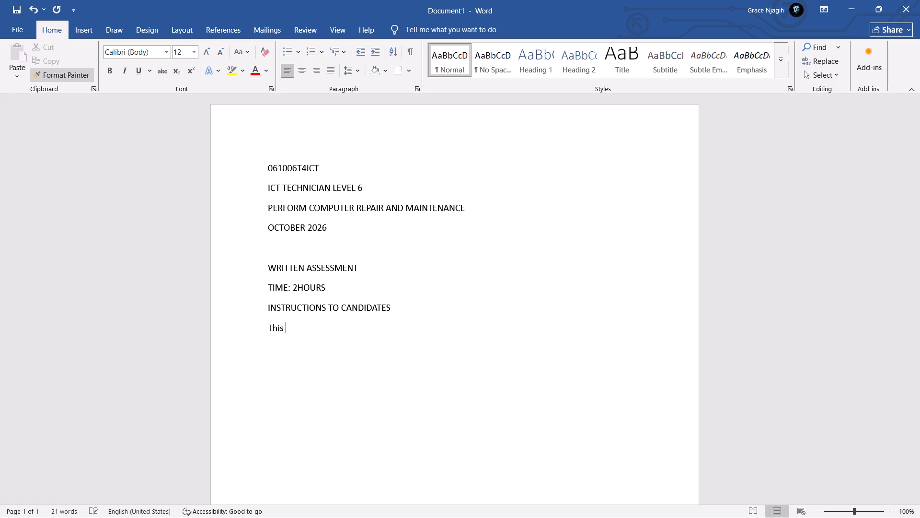
text(paper consists of)
key(space)
text(two)
key(space)
text(sectinoe)
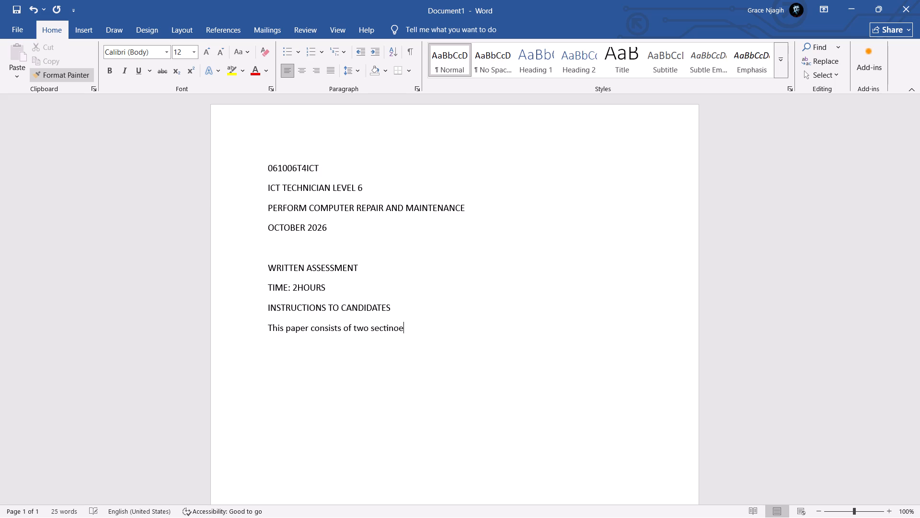
key(BackSpace)
key(BackSpace)
key(BackSpace)
text(ons)
text(:)
key(space)
text(and)
key(space)
key(b)
key(period)
Enter the second candidate instruction on its own line: "Answer all questions in section A".
key(Return)
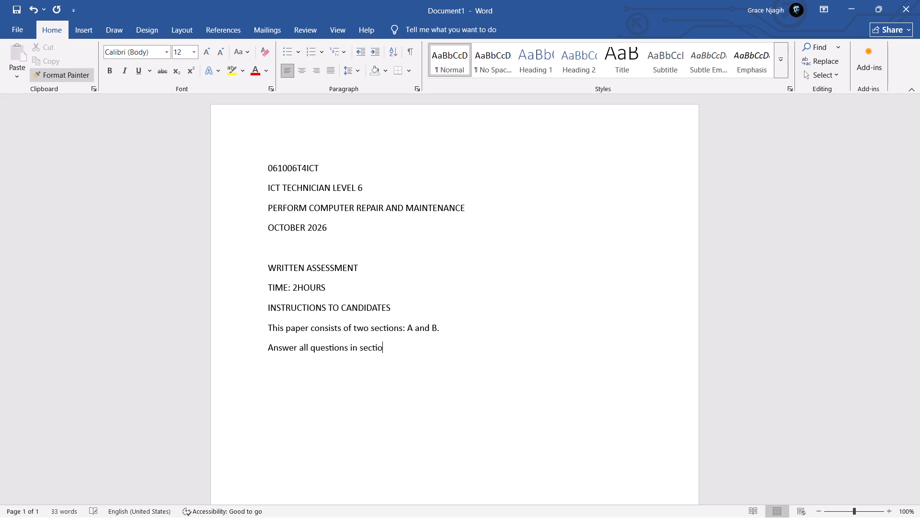
key(Return)
Enter the third candidate instruction: "Marks for each question are indicated in the brackets".
text(arks)
key(space)
text(for each)
key(space)
text(question)
key(space)
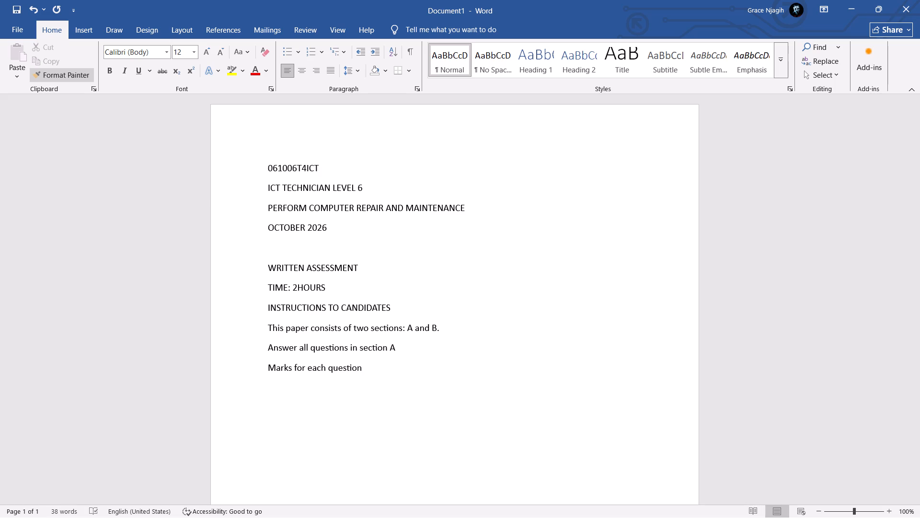
text(are indo)
key(BackSpace)
text(icated)
key(space)
text(in th e)
key(BackSpace)
key(BackSpace)
text(e)
key(space)
text(brackets)
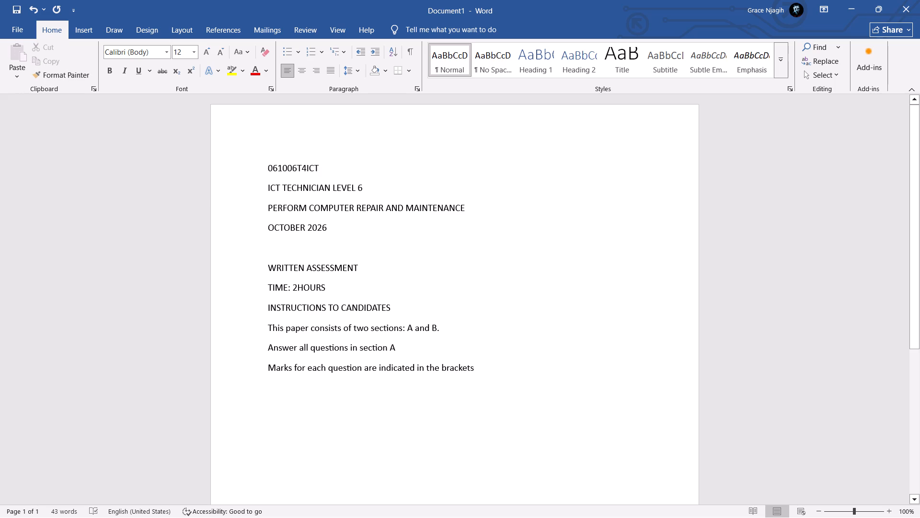
Add the number "1." in front of the first candidate instruction, "This paper consists of two sections".
click(269, 327)
key(1)
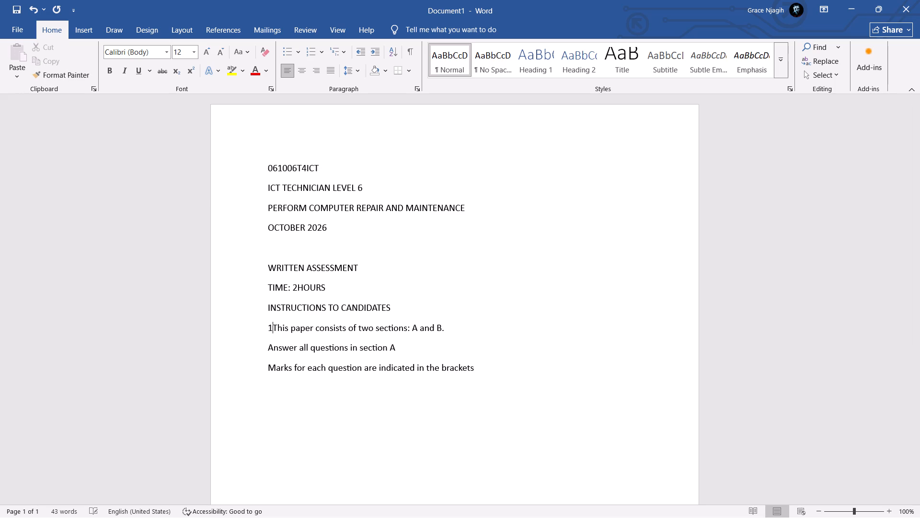
key(period)
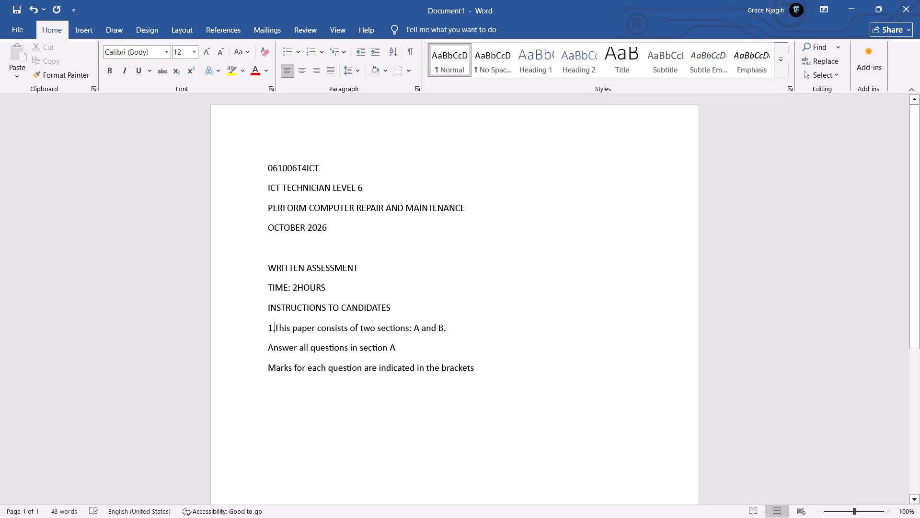
click(420, 462)
Below the candidate instructions, after two blank lines, enter the note "This paper consists of Two (2) pages".
click(501, 379)
key(Return)
key(Return)
key(Return)
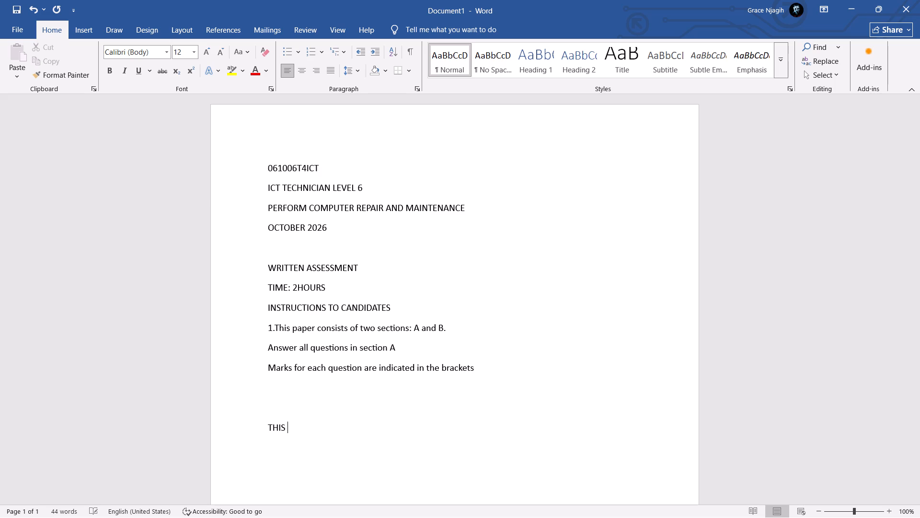
key(BackSpace)
key(BackSpace)
key(BackSpace)
key(BackSpace)
text(his)
key(space)
text(paper consists of)
key(space)
text(wo)
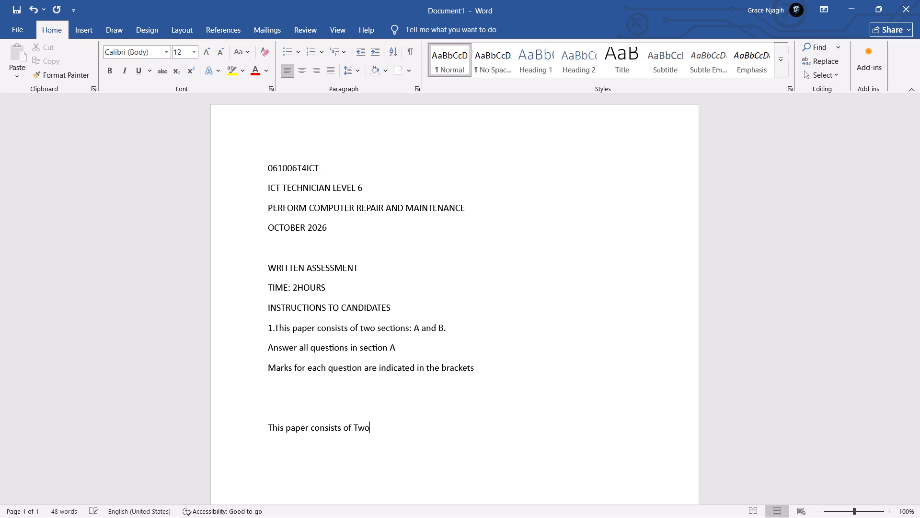
key(space)
key(shift+parenleft)
key(2)
key(shift+parenright)
key(space)
text(pages)
Begin a new line under the page-count note with "Candidates should check the question paper to ascertain", correctly spaced.
key(Return)
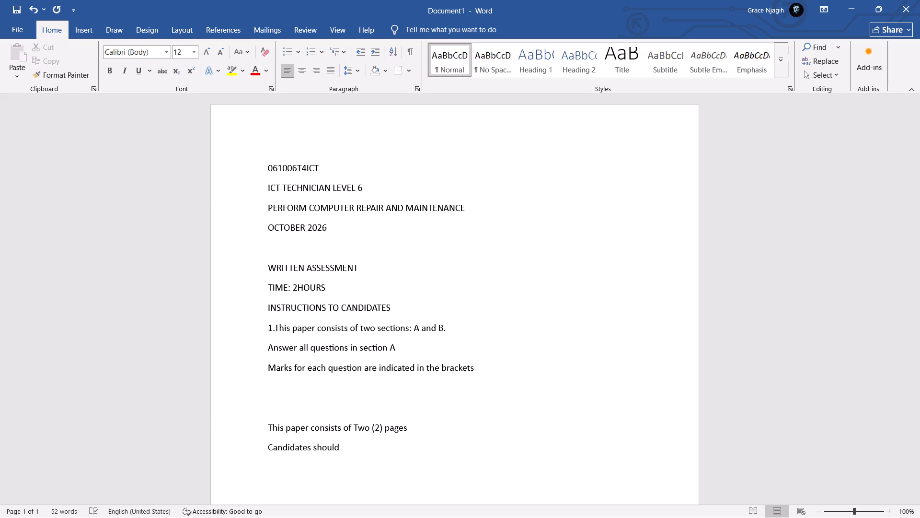
text(check)
text(the quest)
text(ion)
key(space)
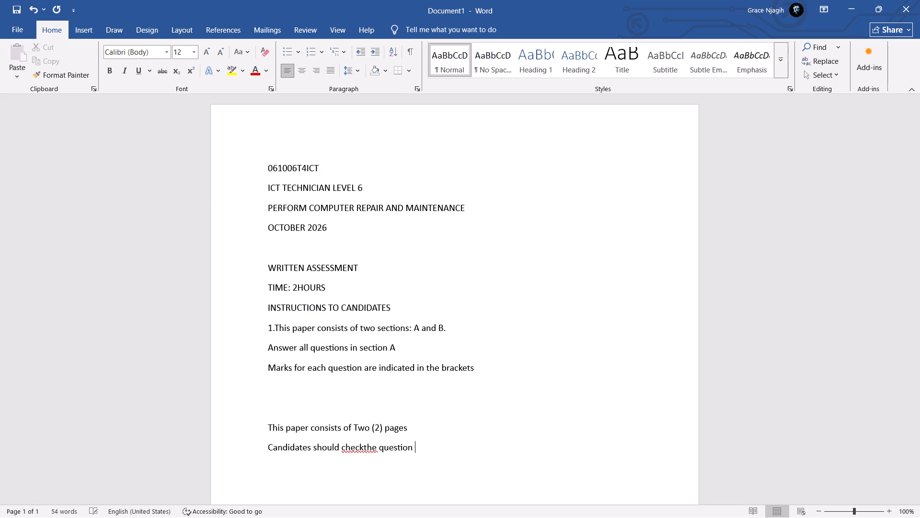
text(paper)
key(space)
text(to ascertain)
key(space)
click(363, 449)
key(space)
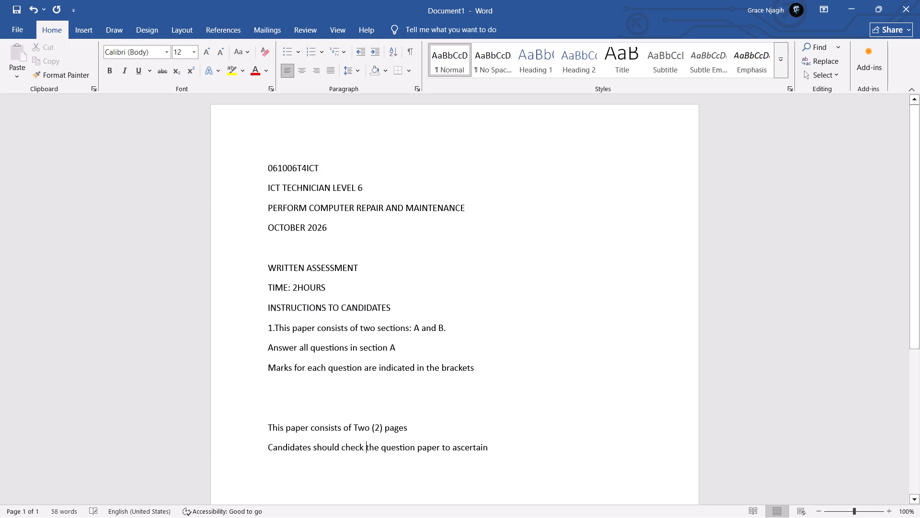
Complete the "Candidates should check" sentence with "that all pages are printed as indicated and that no questions are missing.".
click(513, 449)
text(that all pages)
key(space)
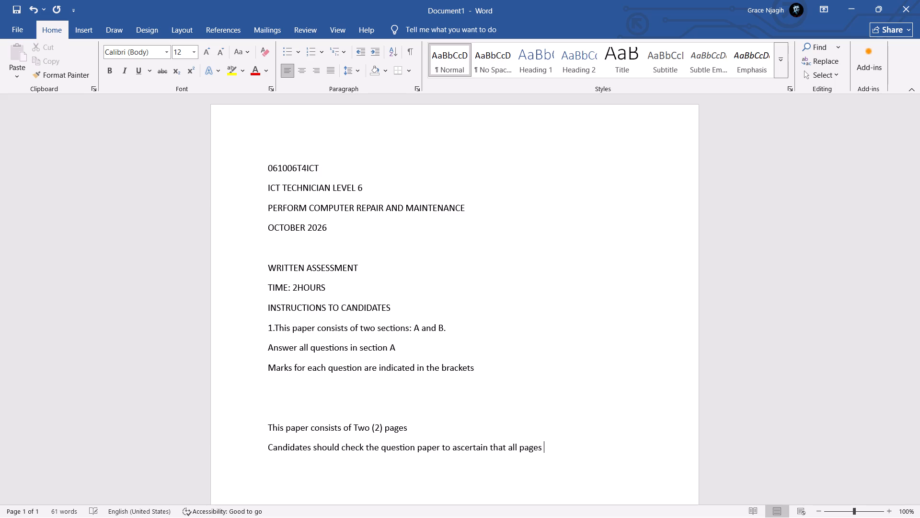
text(are)
key(space)
text(printed)
key(space)
text(as indicated)
key(space)
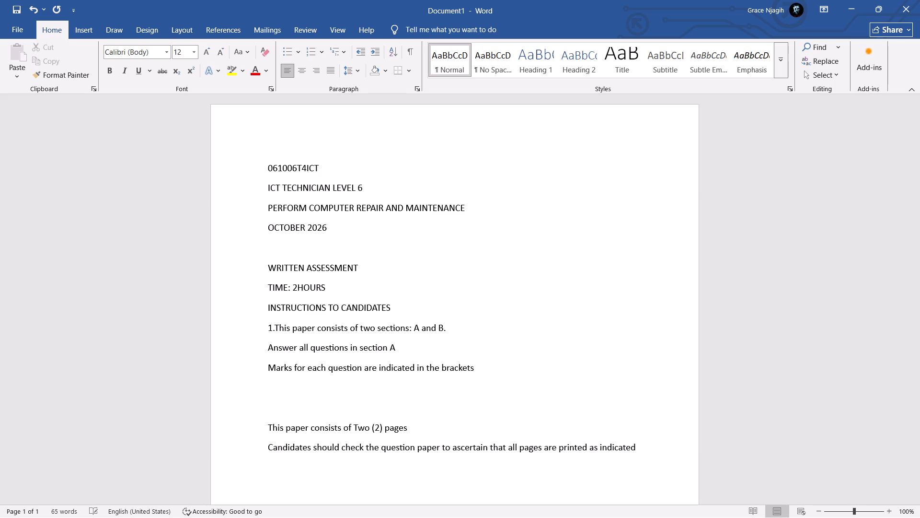
text(and that no)
key(space)
text(questions)
key(space)
text(are missing)
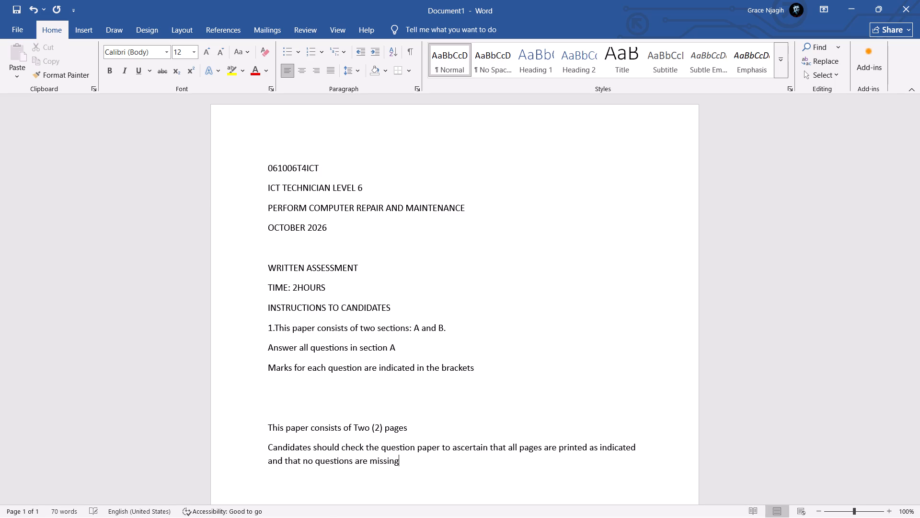
key(period)
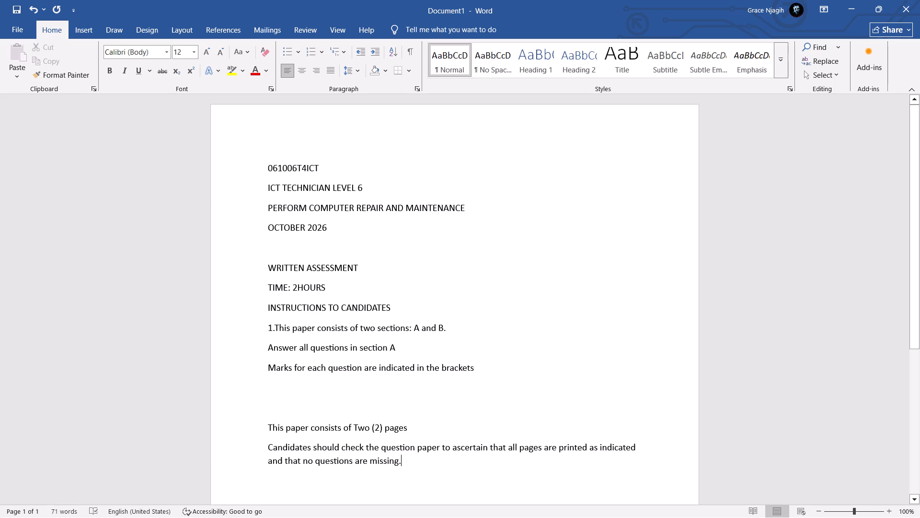
Format the two closing notes, from "This paper consists of Two (2) pages" to "missing.", as bold, centred Times New Roman.
click(296, 441)
drag(264, 427, 409, 468)
click(422, 453)
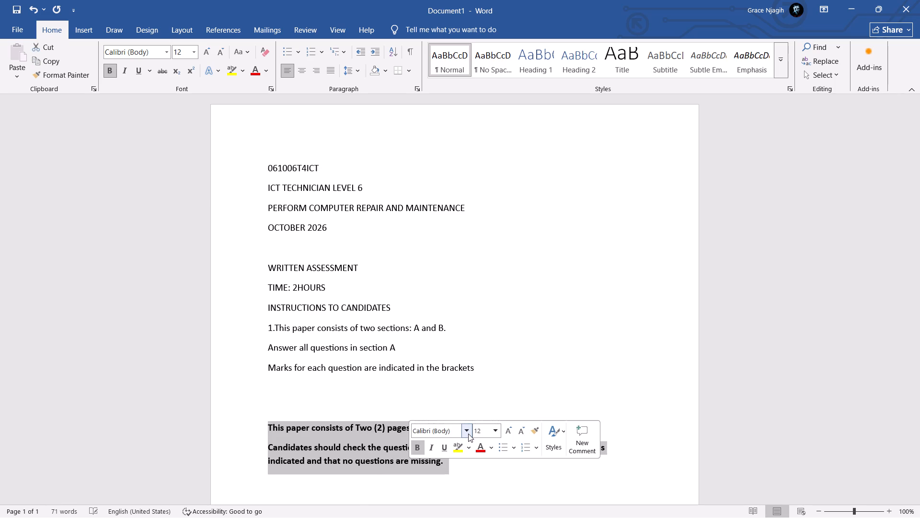
click(468, 432)
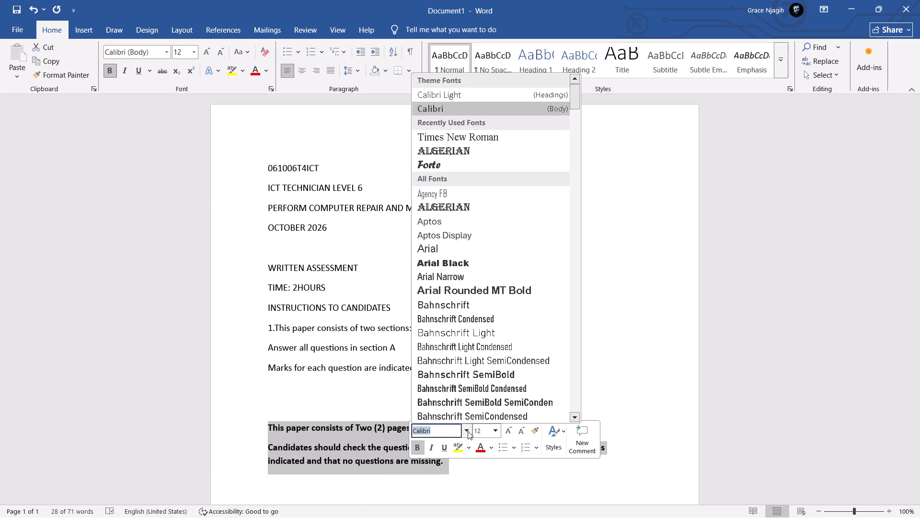
click(443, 136)
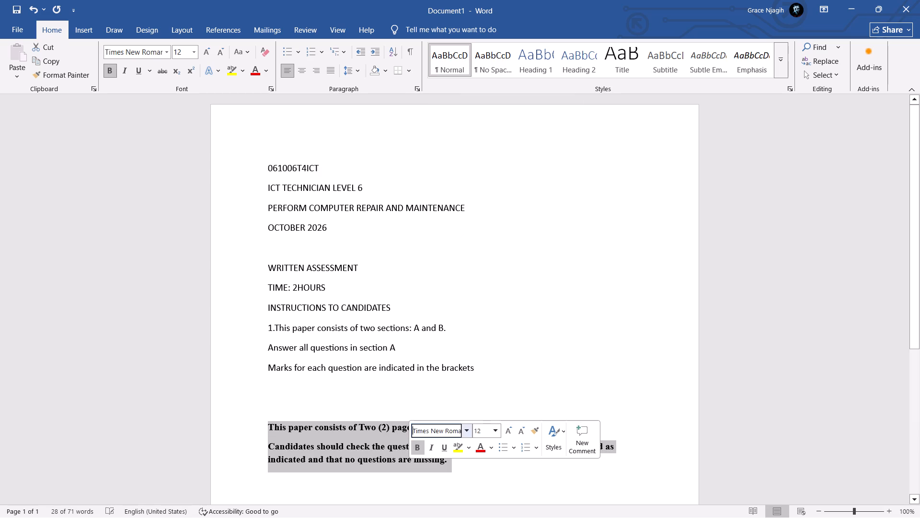
click(308, 70)
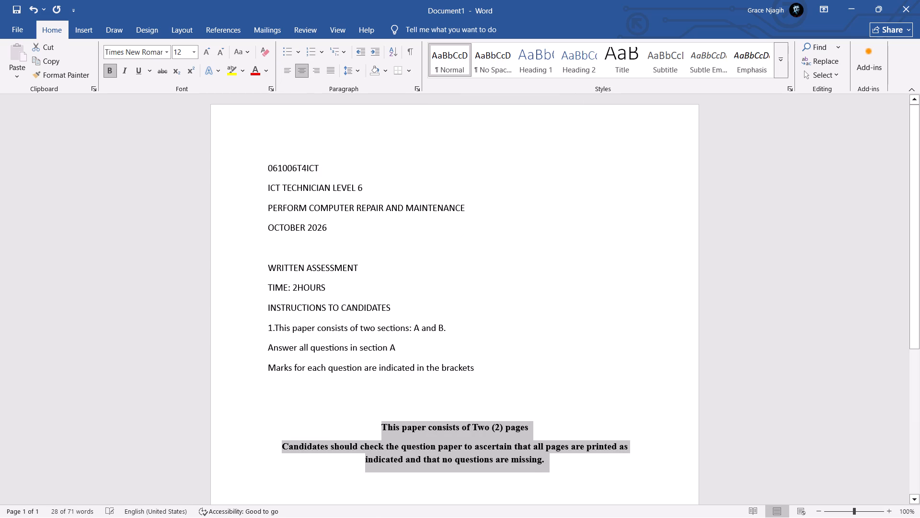
click(534, 358)
Change the font of the four heading lines, from 061006T4ICT to OCTOBER 2026, to Times New Roman.
scroll(480, 362, down, 6)
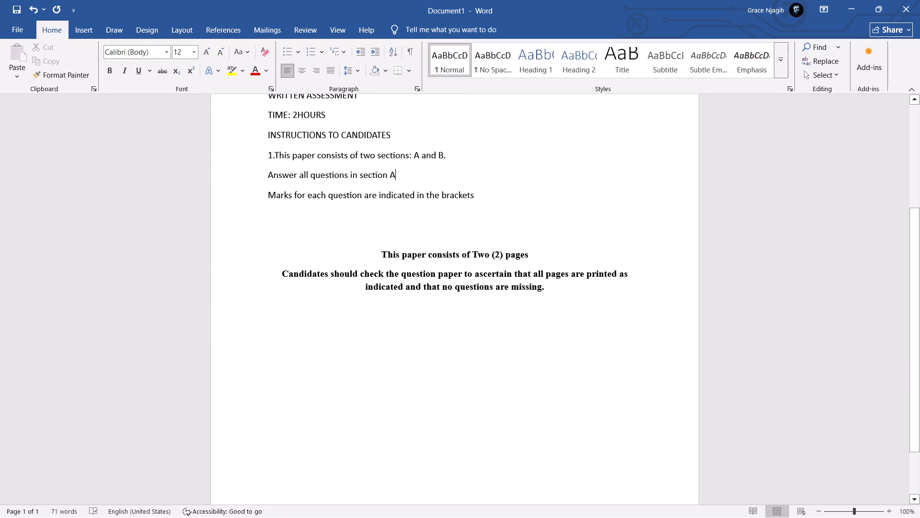
scroll(449, 366, up, 6)
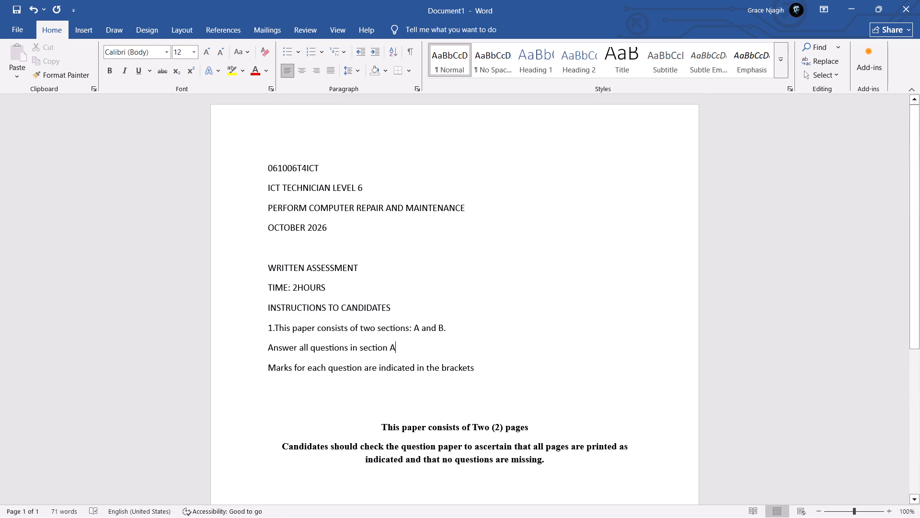
drag(266, 169, 316, 219)
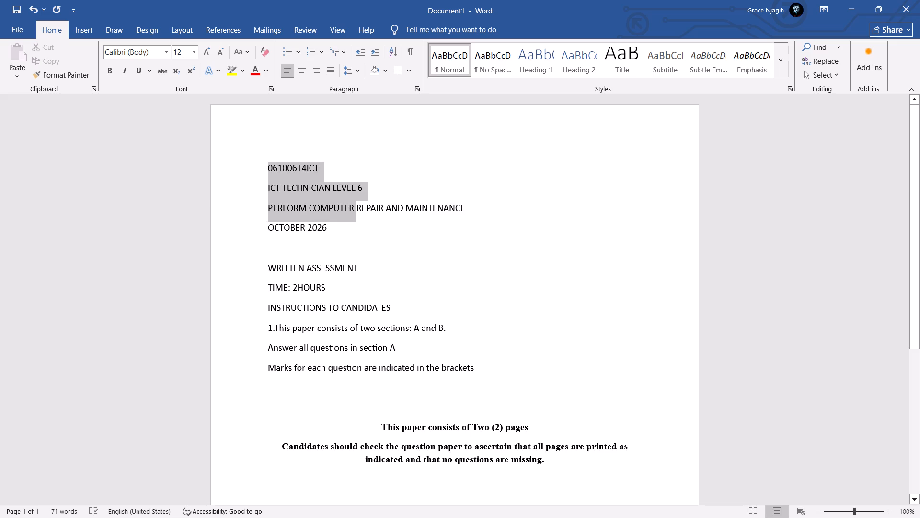
drag(316, 219, 364, 227)
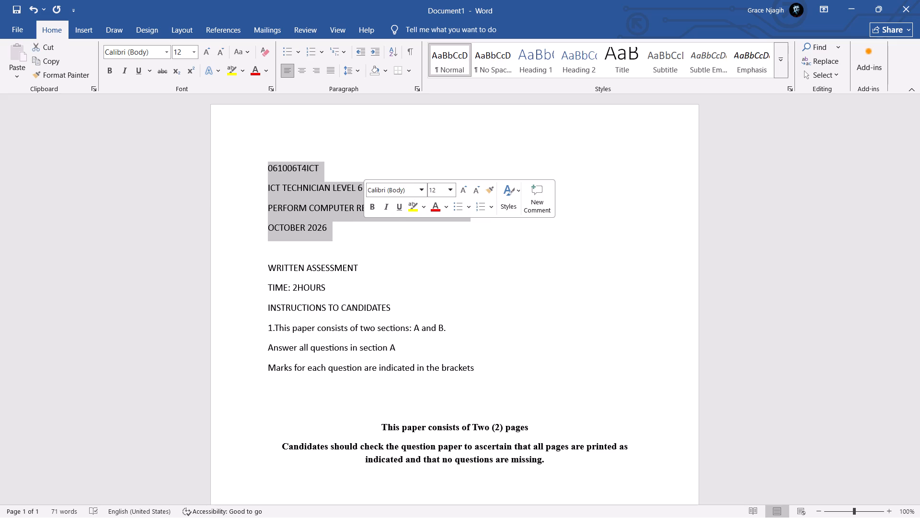
click(424, 190)
text(times)
click(413, 259)
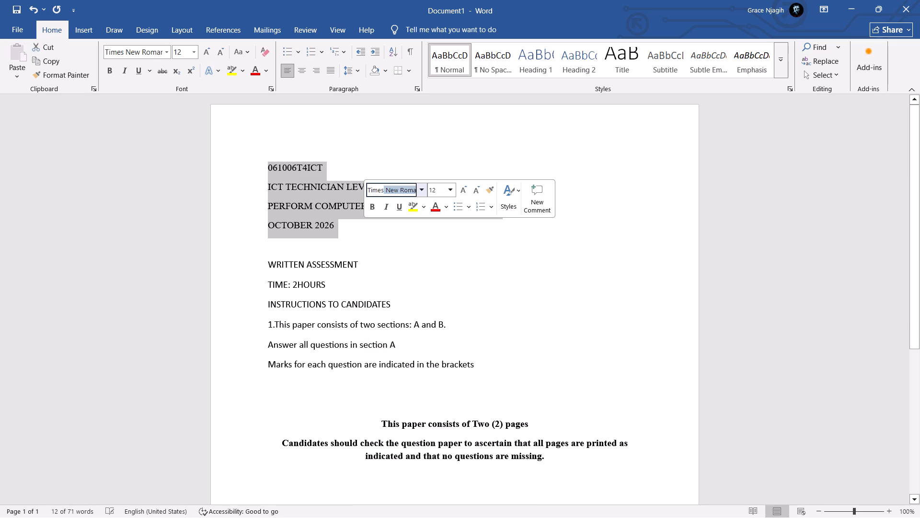
click(450, 192)
click(513, 274)
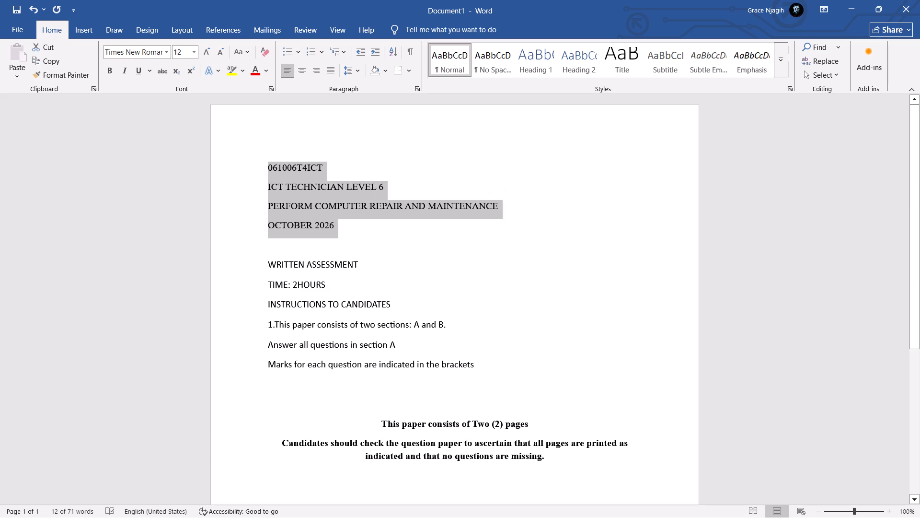
click(392, 252)
Format the "WRITTEN ASSESSMENT" line as bold Times New Roman and centre it.
drag(265, 259, 370, 265)
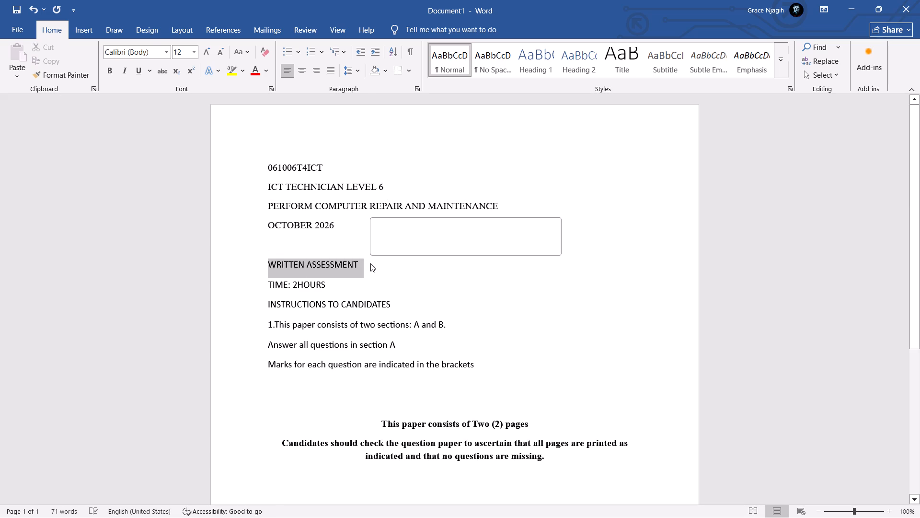
click(376, 245)
click(431, 225)
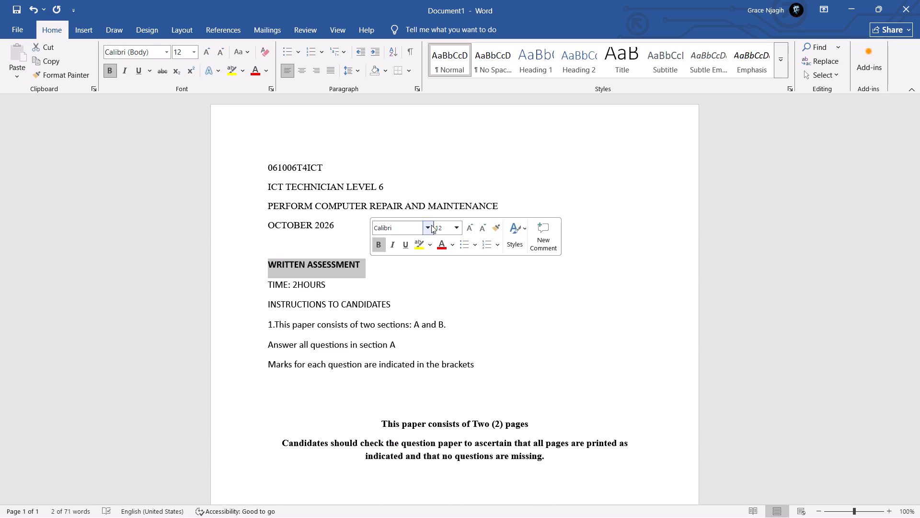
click(432, 298)
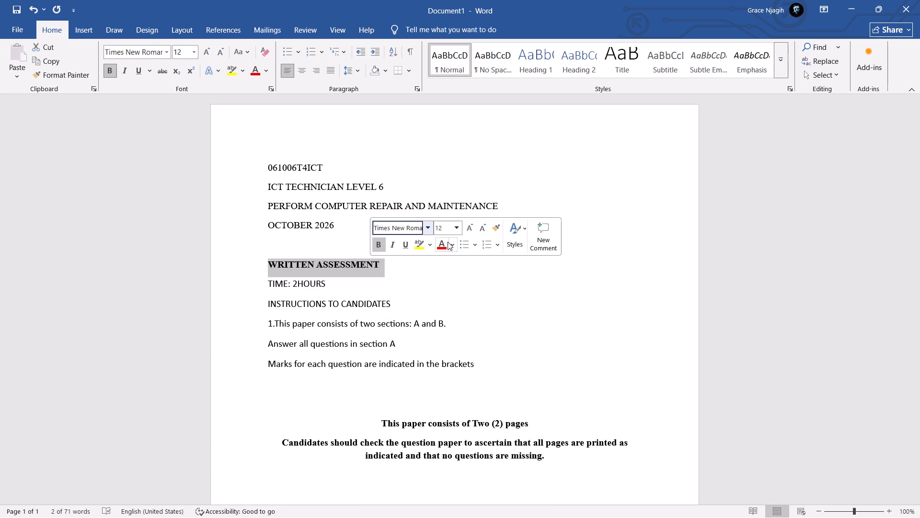
click(303, 73)
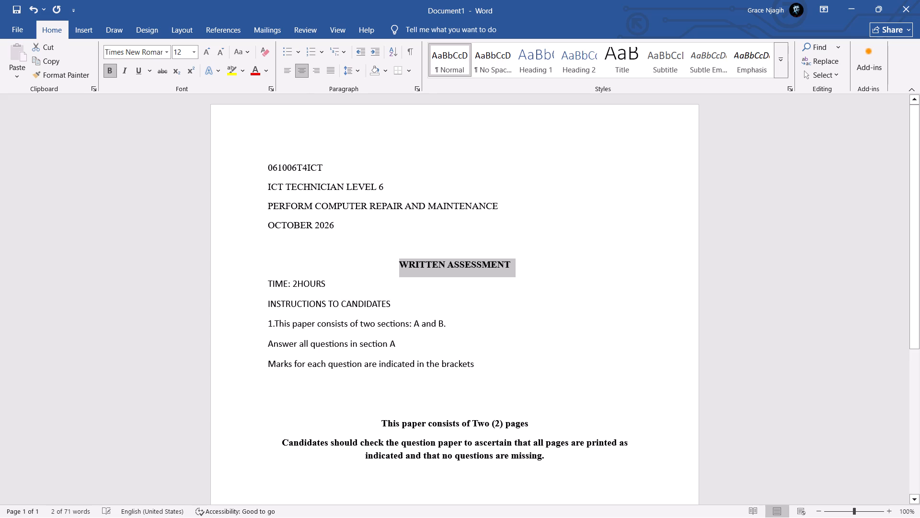
click(397, 250)
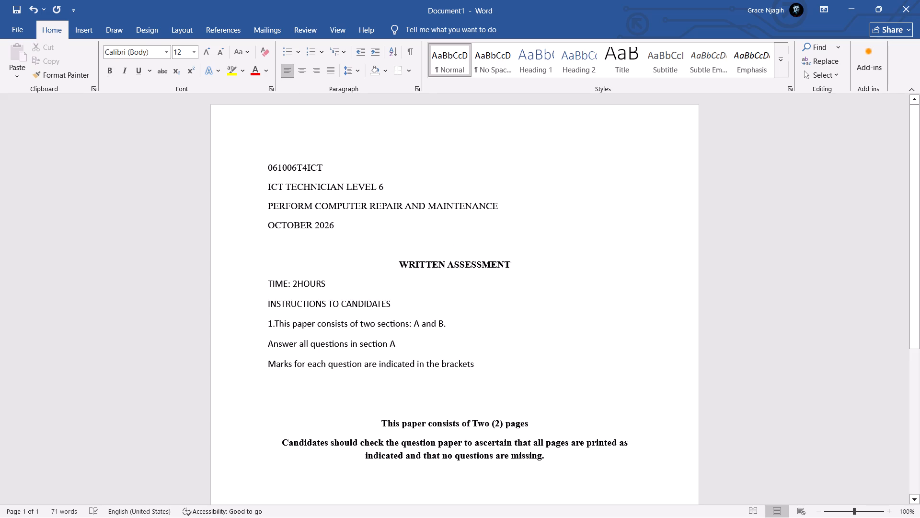
Centre the TIME line in Times New Roman and add the missing space so it reads "TIME: 2 HOURS".
drag(267, 280, 337, 282)
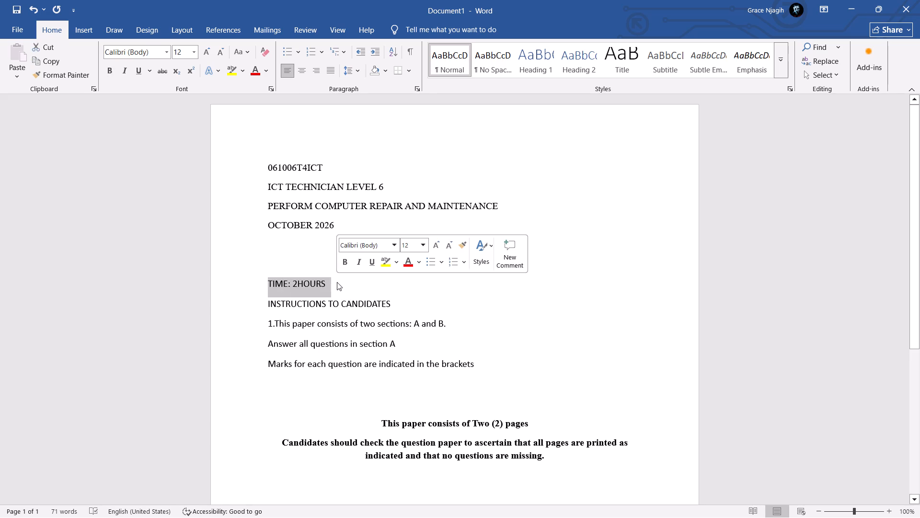
click(300, 73)
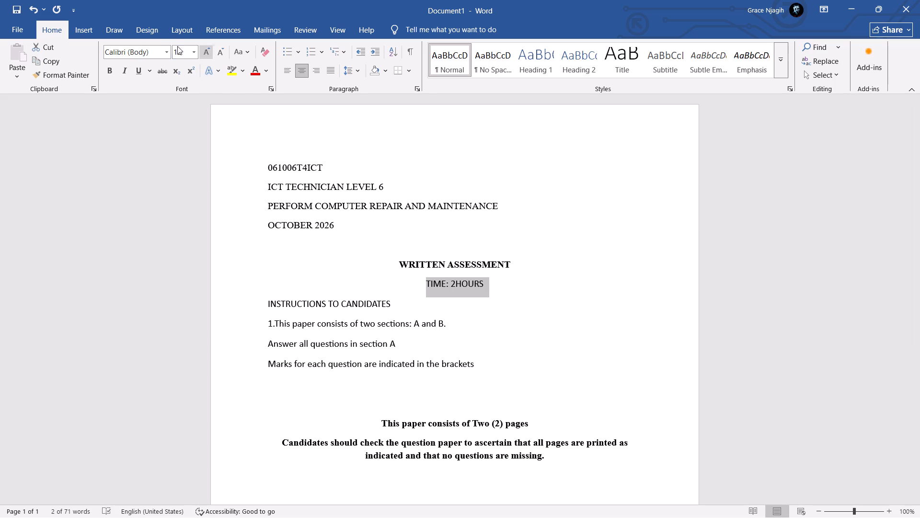
click(164, 48)
click(184, 121)
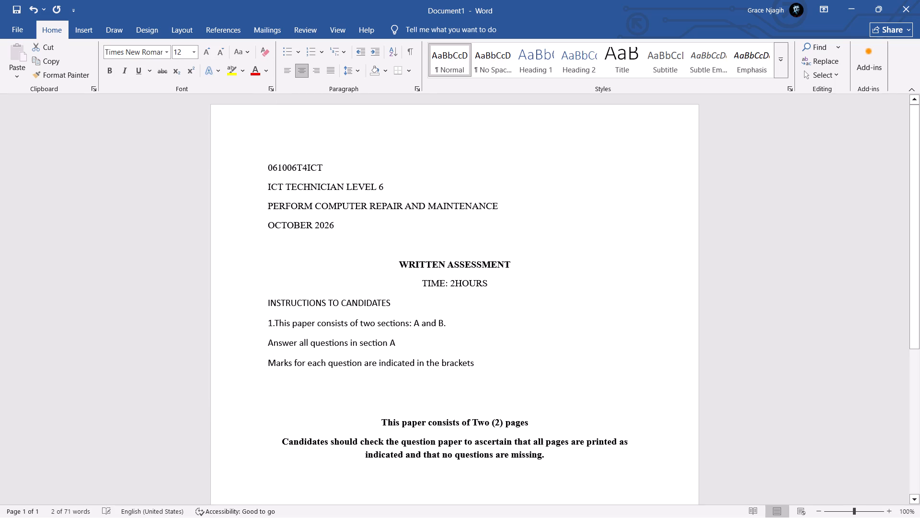
click(383, 199)
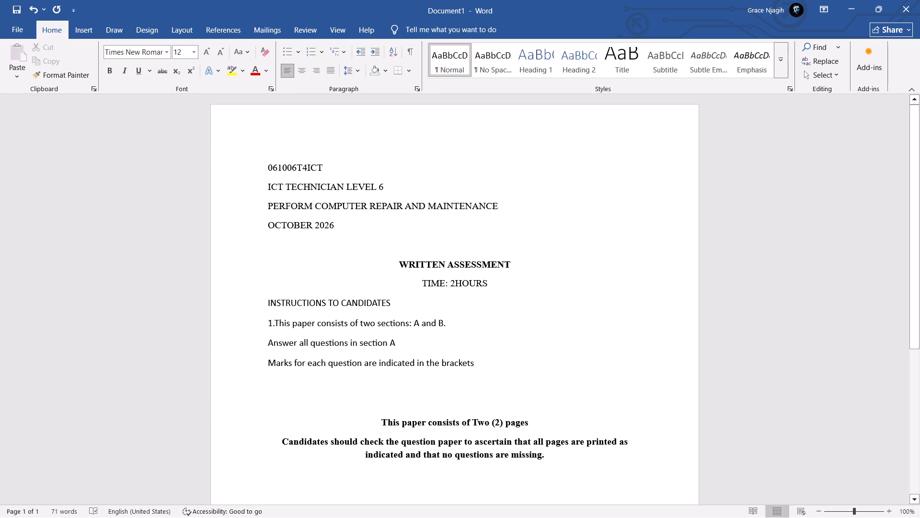
click(457, 283)
key(space)
click(462, 311)
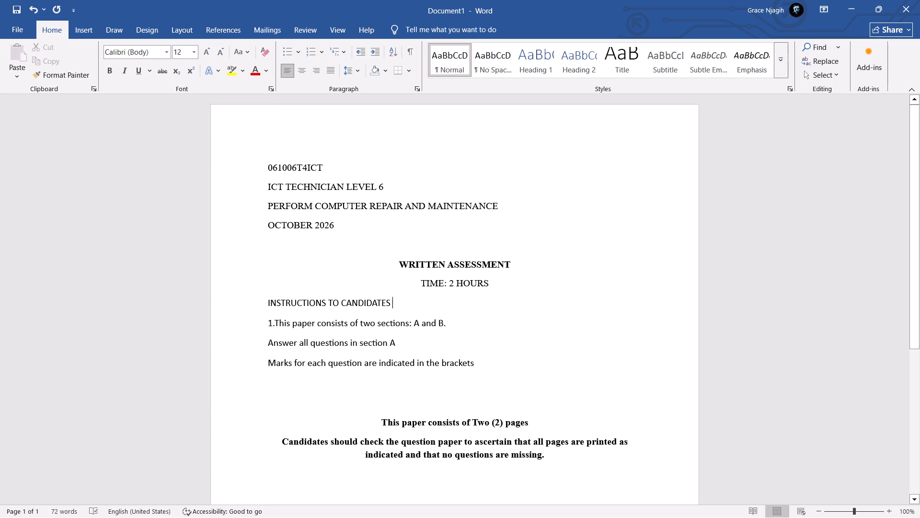
Format the "INSTRUCTIONS TO CANDIDATES" line as bold Times New Roman.
drag(266, 302, 397, 306)
click(408, 286)
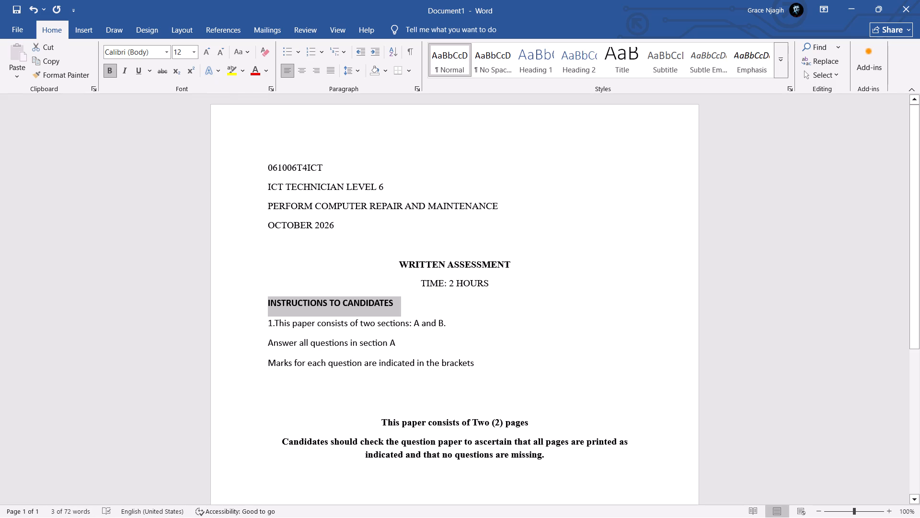
click(167, 50)
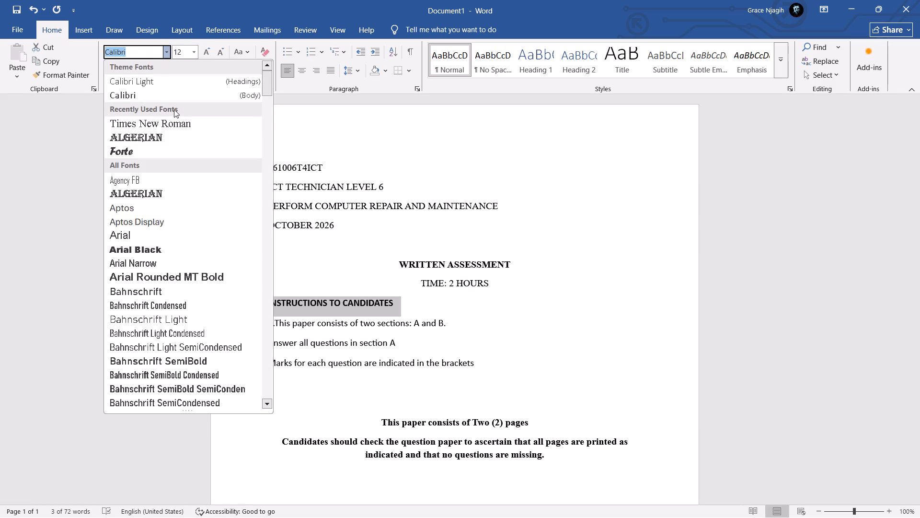
click(176, 129)
click(263, 220)
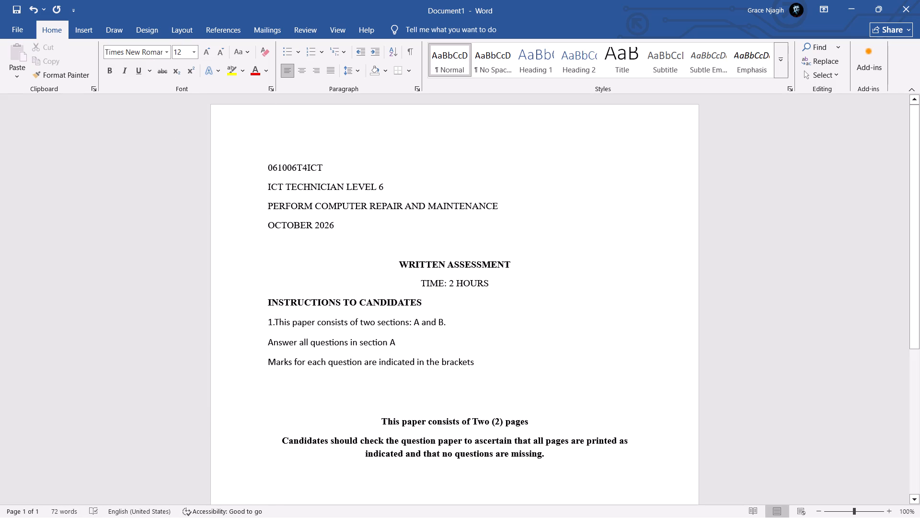
Delete the manually typed "1." in front of "This paper consists of two sections: A and B.".
drag(267, 318, 305, 362)
click(277, 317)
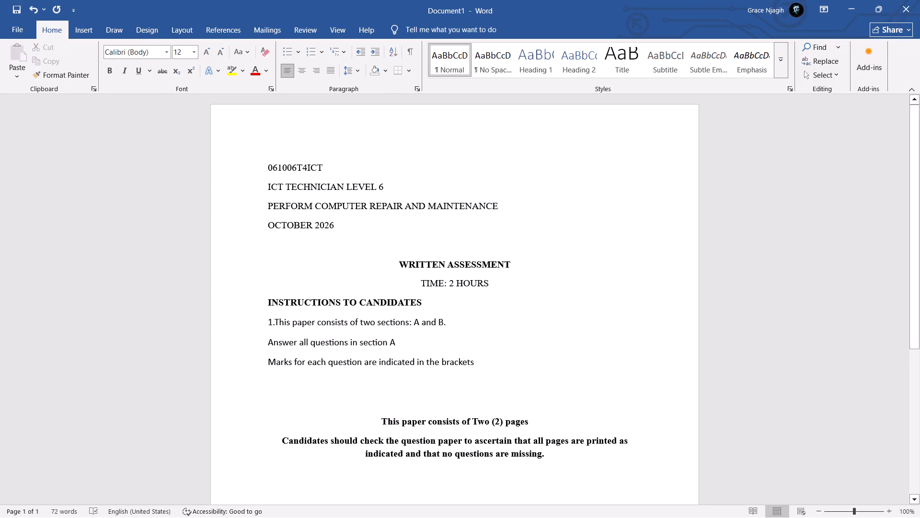
click(275, 317)
key(BackSpace)
key(BackSpace)
Turn the three candidate instruction lines into a 1., 2., 3. numbered list with its numbers aligned to the left page margin.
drag(267, 315, 271, 319)
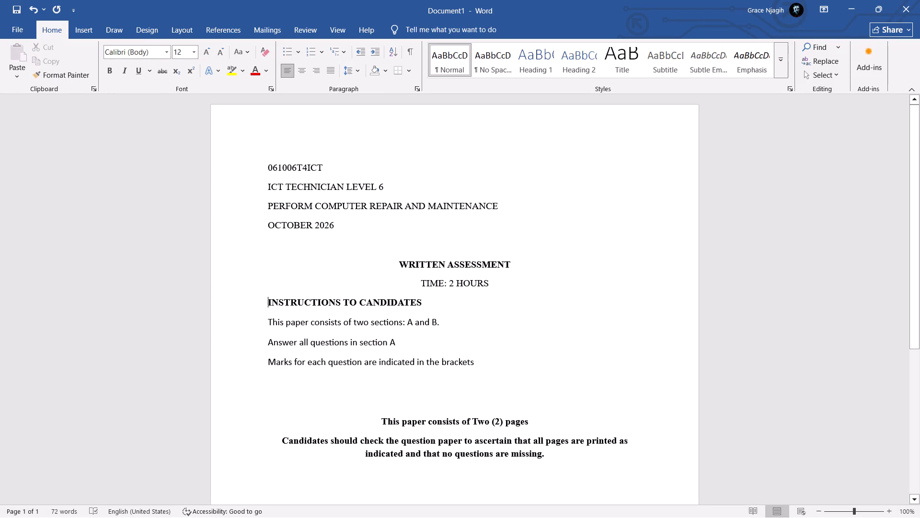
drag(271, 319, 332, 373)
click(333, 359)
click(280, 325)
drag(266, 318, 302, 338)
drag(302, 338, 468, 362)
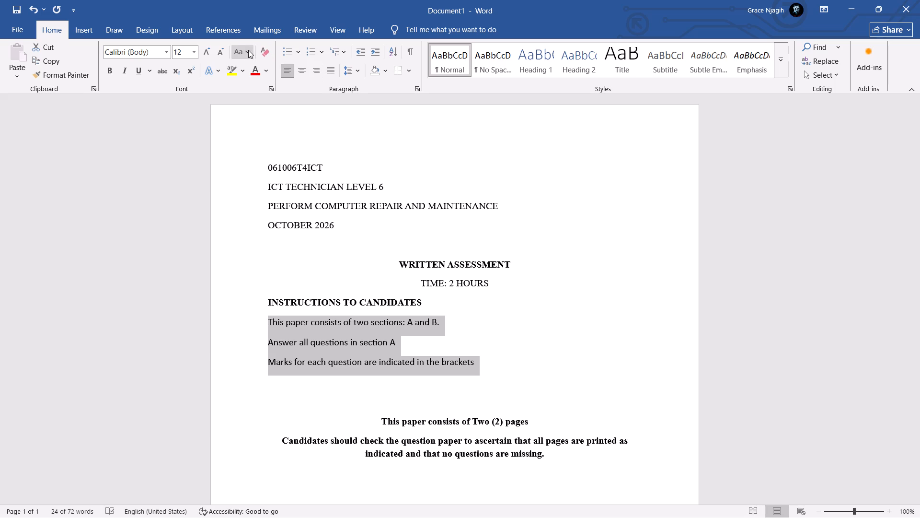
click(321, 54)
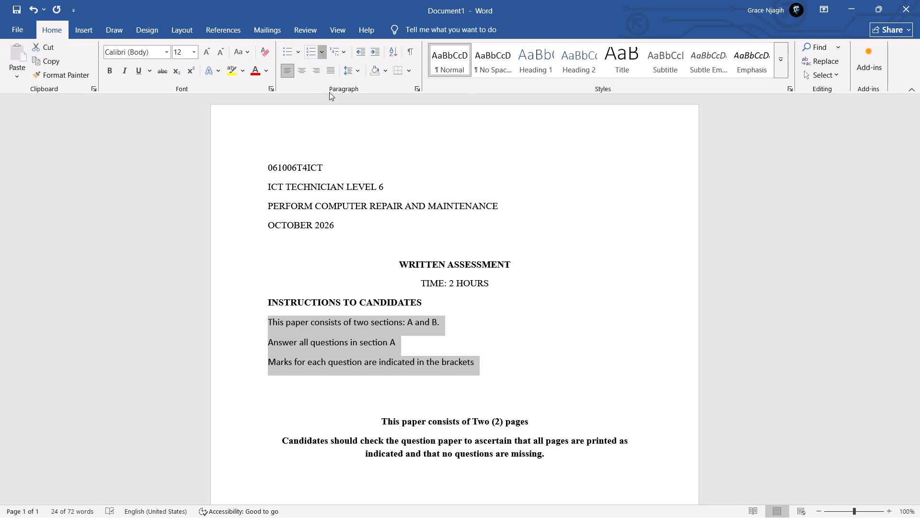
click(365, 95)
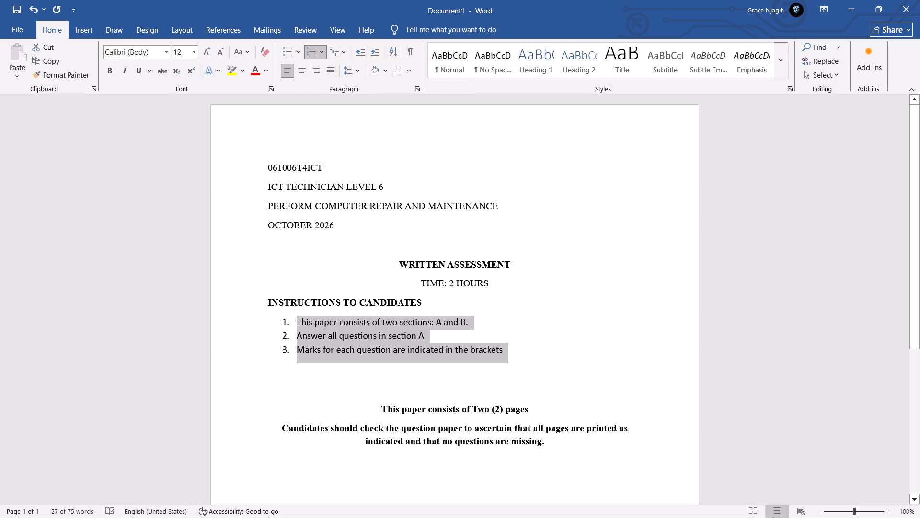
click(320, 318)
drag(285, 326, 266, 332)
click(306, 312)
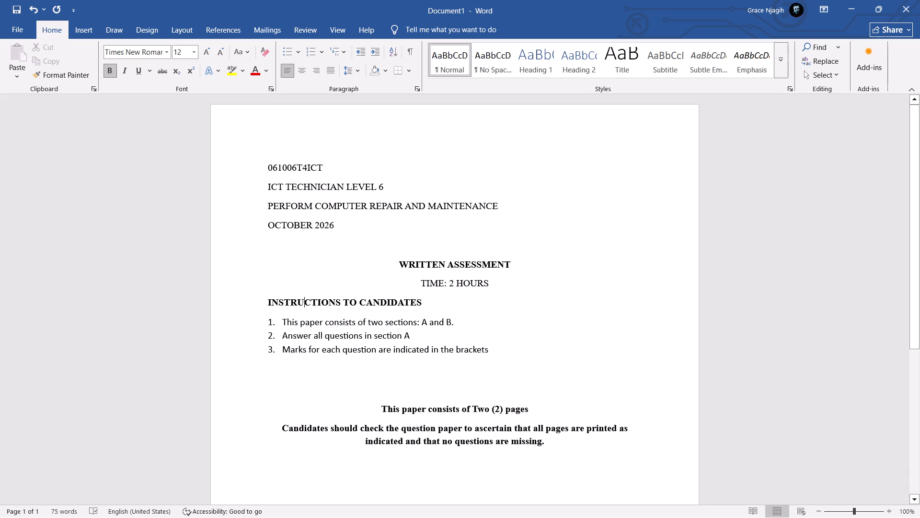
Change the font of the three numbered candidate instructions to Times New Roman.
drag(270, 318, 363, 345)
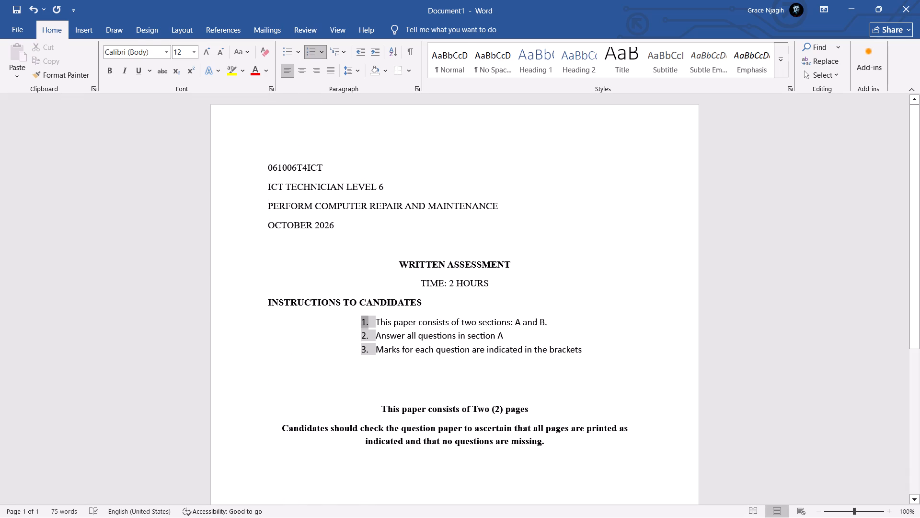
key(ctrl+z)
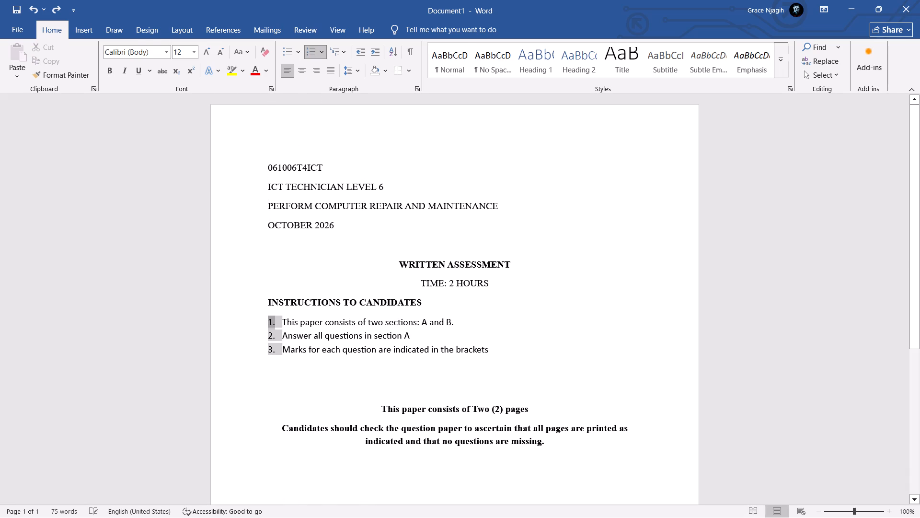
click(352, 332)
drag(499, 352, 316, 324)
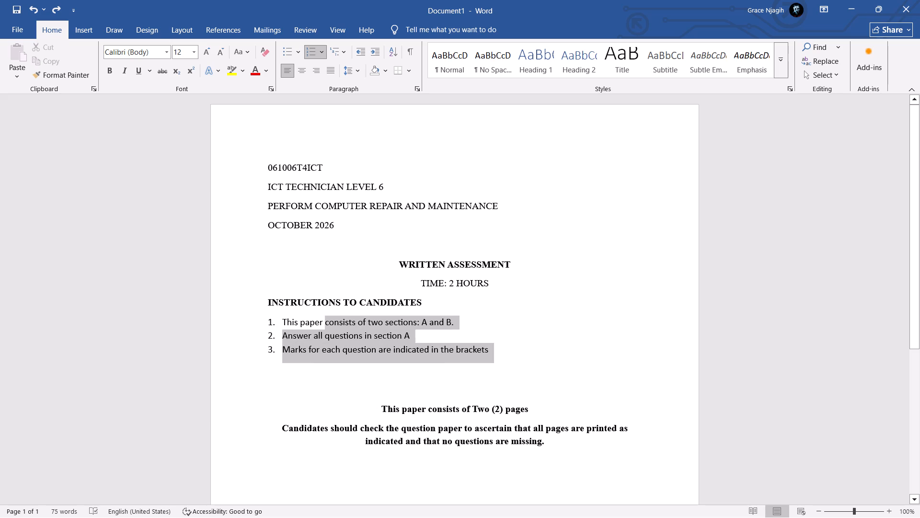
drag(316, 324, 290, 318)
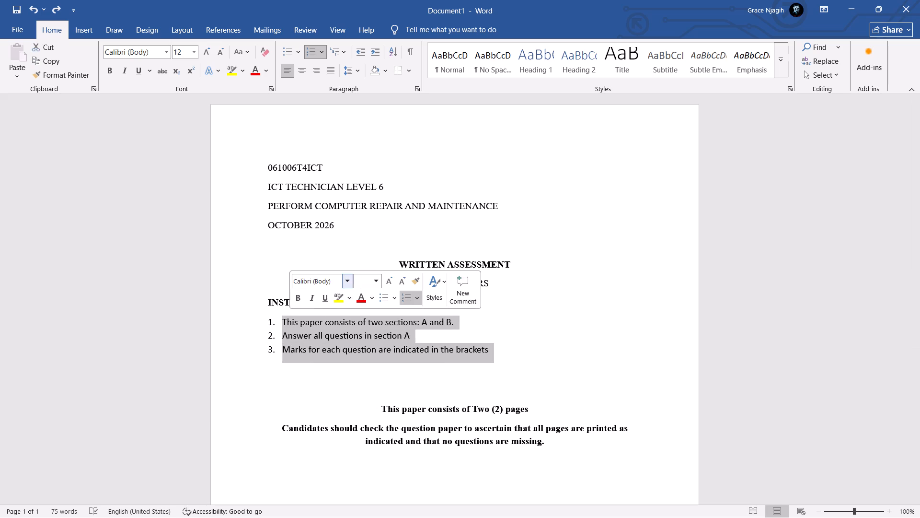
click(348, 281)
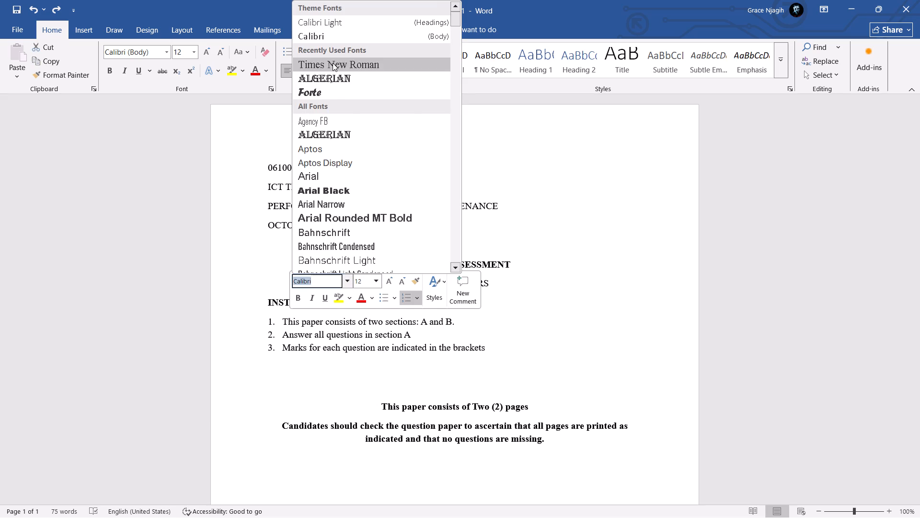
click(333, 63)
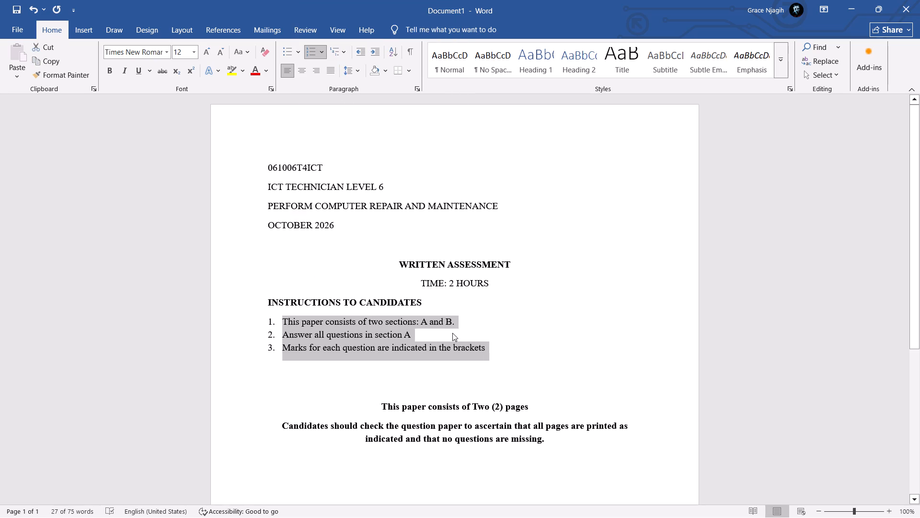
click(452, 333)
Make the section letters A and B in instruction 1 and A in instruction 2 bold.
drag(419, 320, 424, 320)
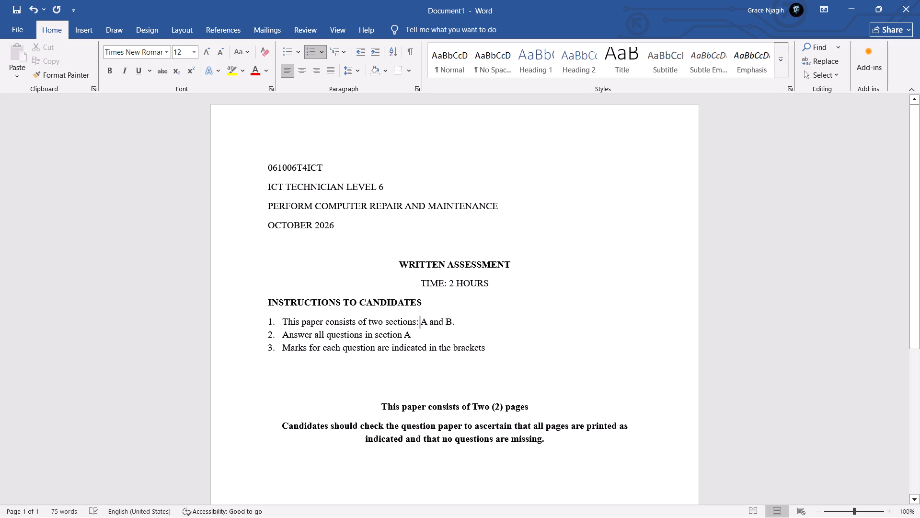
drag(424, 320, 425, 320)
click(425, 320)
click(425, 320)
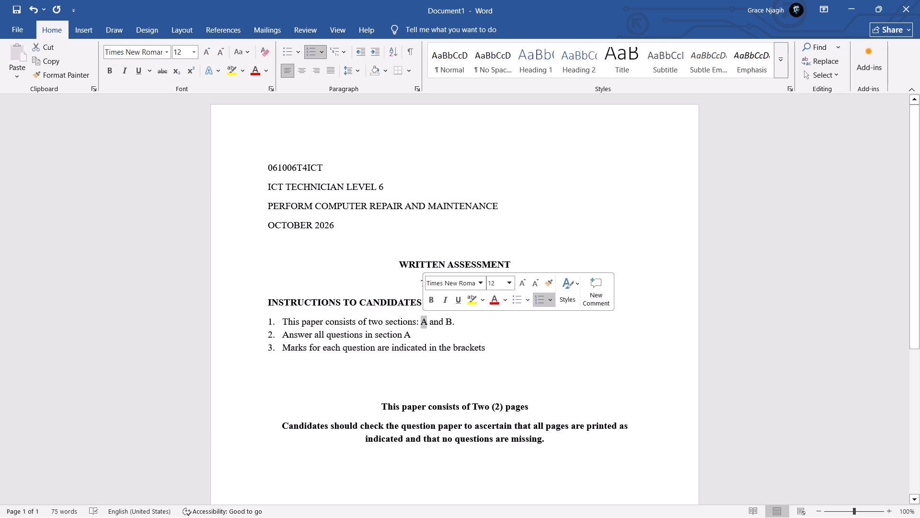
click(428, 305)
drag(448, 322, 452, 323)
click(462, 306)
click(467, 357)
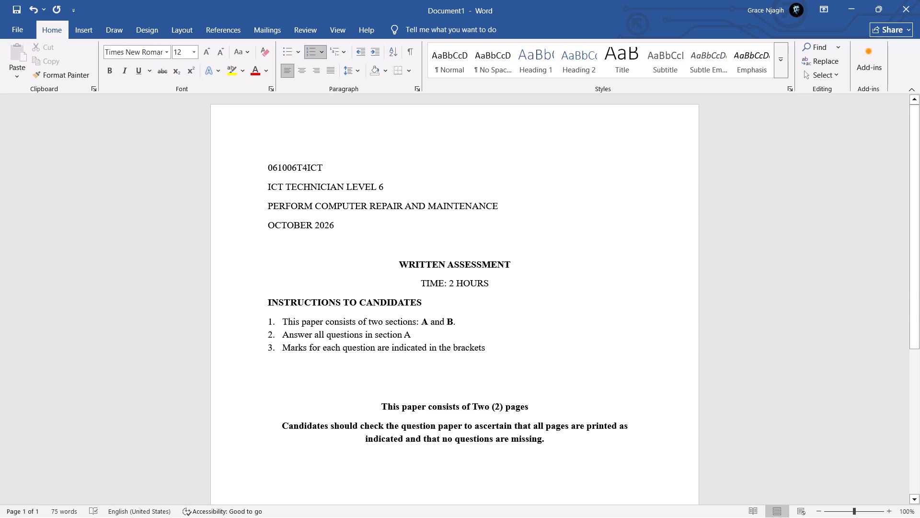
drag(403, 334, 415, 334)
click(422, 310)
click(427, 343)
Insert four empty lines above the 061006T4ICT heading line at the top of the page.
scroll(483, 421, up, 1)
scroll(473, 414, down, 9)
scroll(471, 411, up, 2)
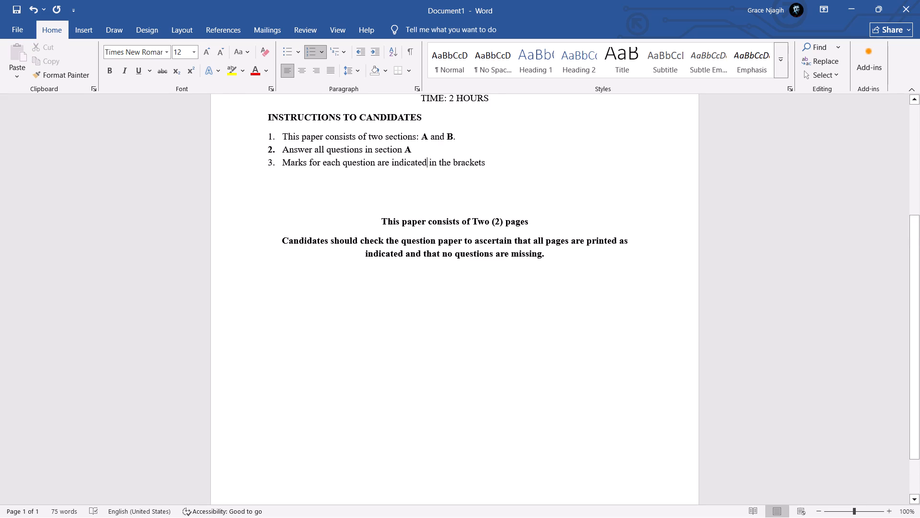
scroll(446, 317, up, 4)
scroll(407, 239, up, 2)
click(540, 256)
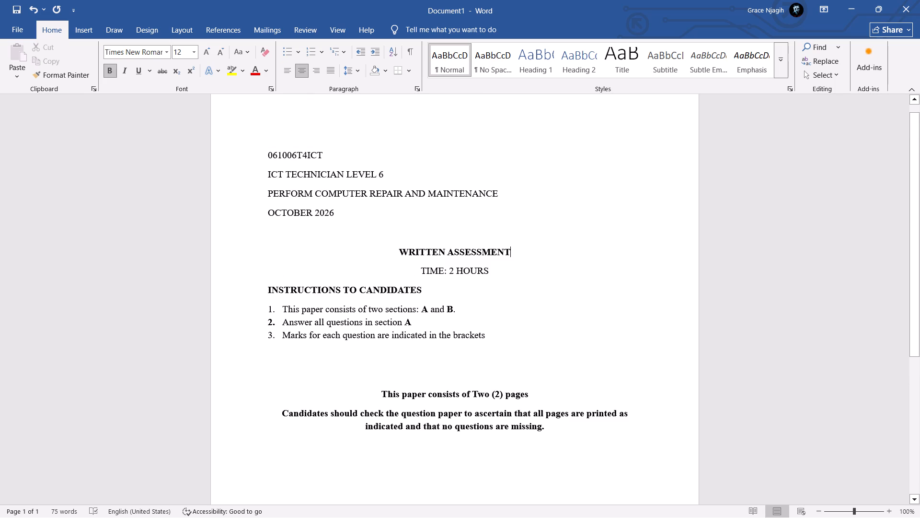
click(264, 149)
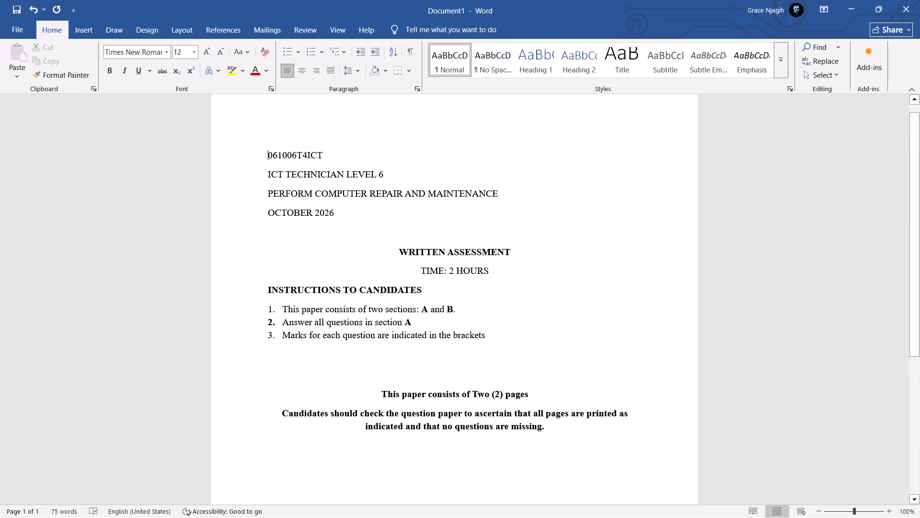
key(Return)
key(Return)
key(Return)
key(Return)
click(333, 193)
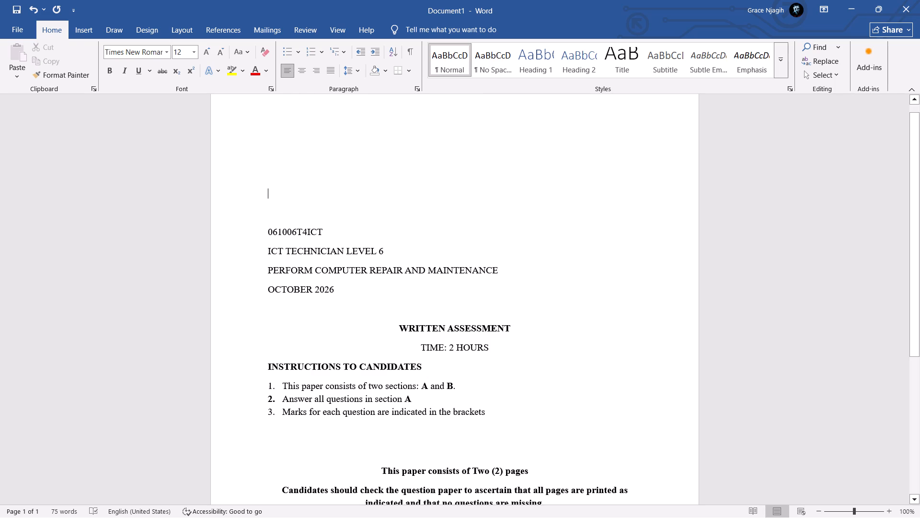
Copy the college letterhead picture from REPAIR &MAINTENANCE CAT 1.docx onto the empty first line of the new document, closing the source file.
click(17, 31)
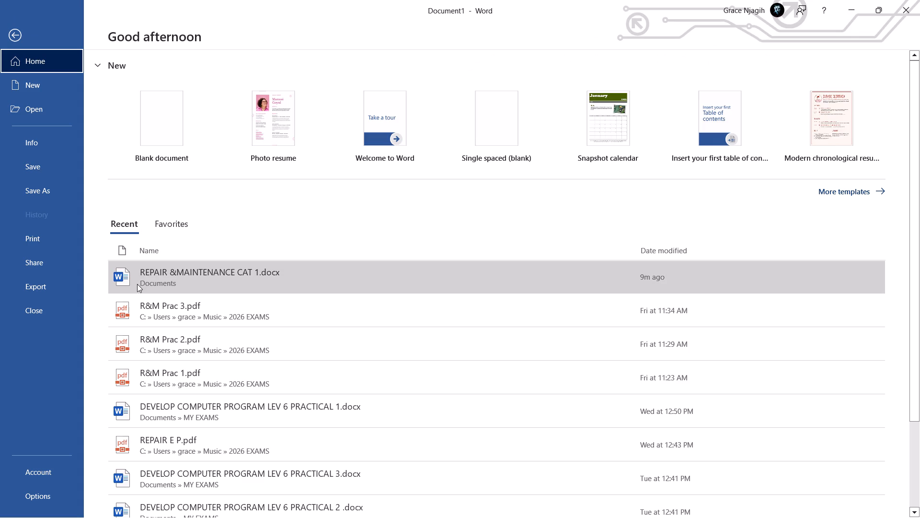
click(141, 280)
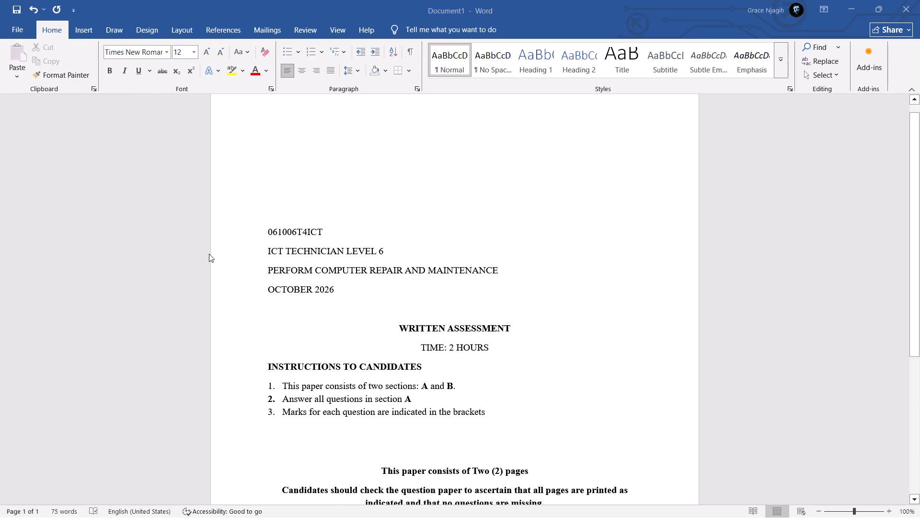
click(336, 208)
key(ctrl+c)
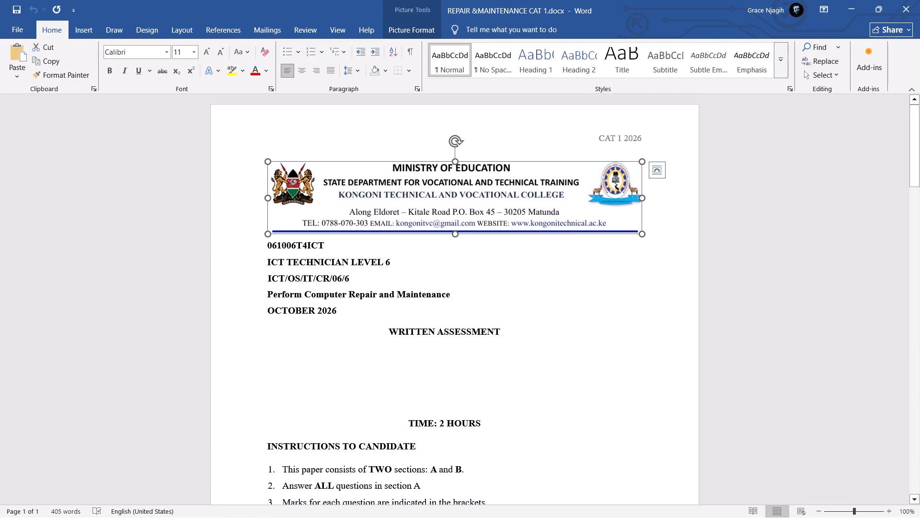
click(913, 2)
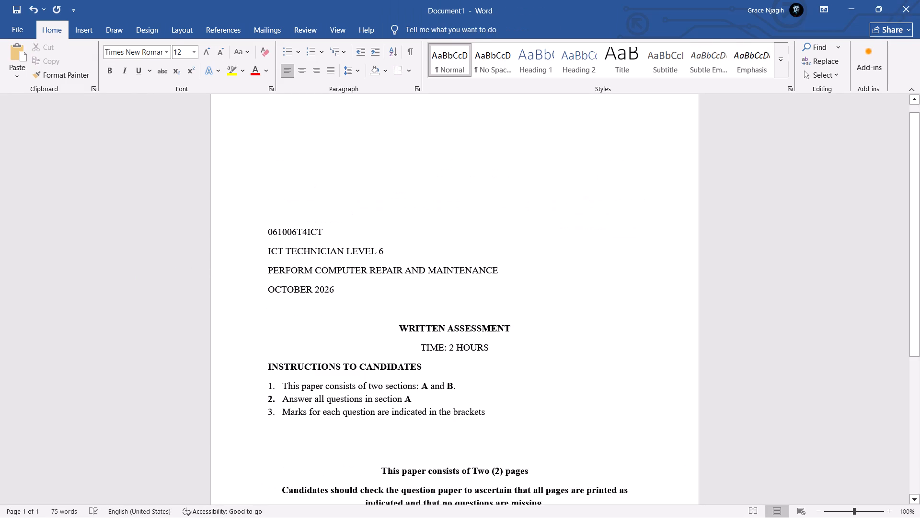
click(326, 147)
click(287, 130)
key(ctrl+v)
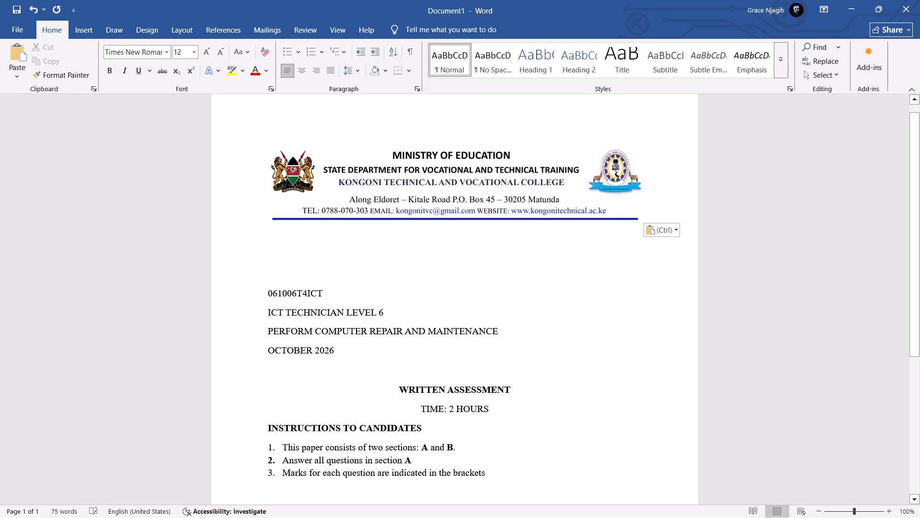
Delete the three empty lines between the college letterhead and the 061006T4ICT heading line.
click(291, 252)
click(291, 279)
click(294, 286)
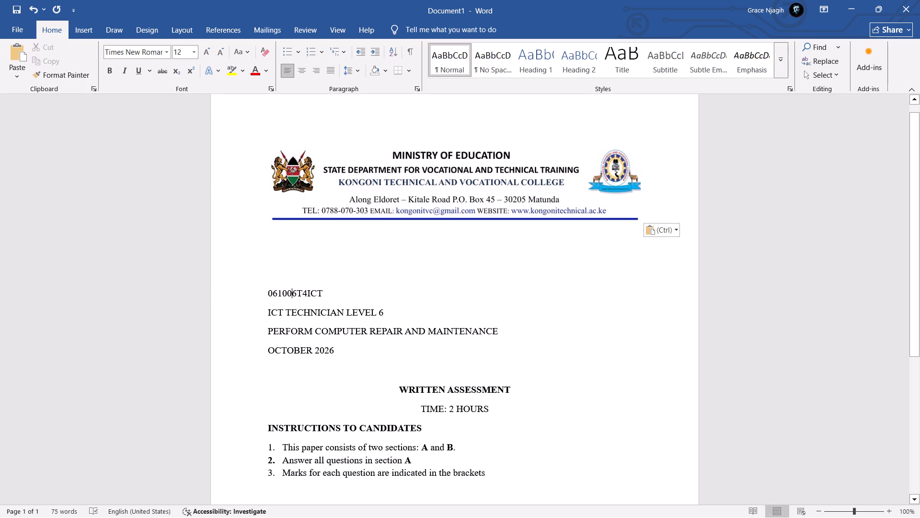
click(288, 277)
key(BackSpace)
key(BackSpace)
key(BackSpace)
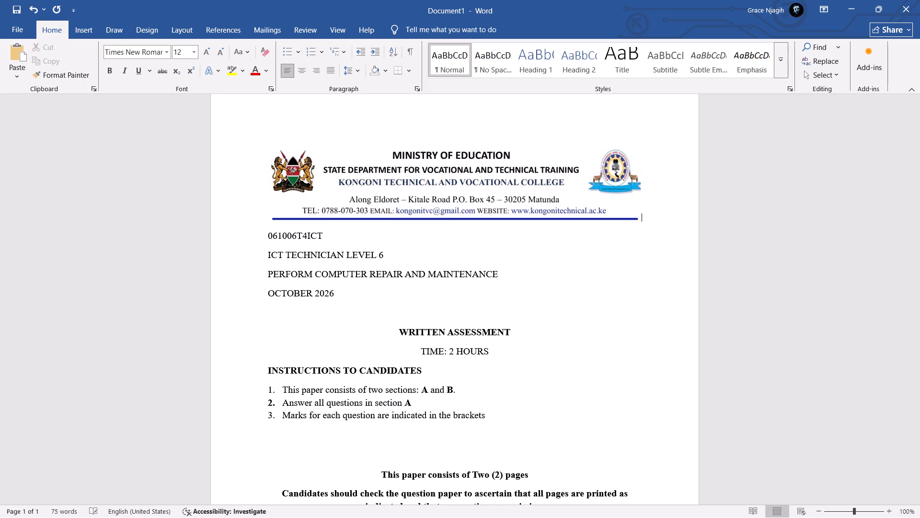
Insert two empty lines between TIME: 2 HOURS and the INSTRUCTIONS TO CANDIDATES heading.
scroll(329, 279, down, 6)
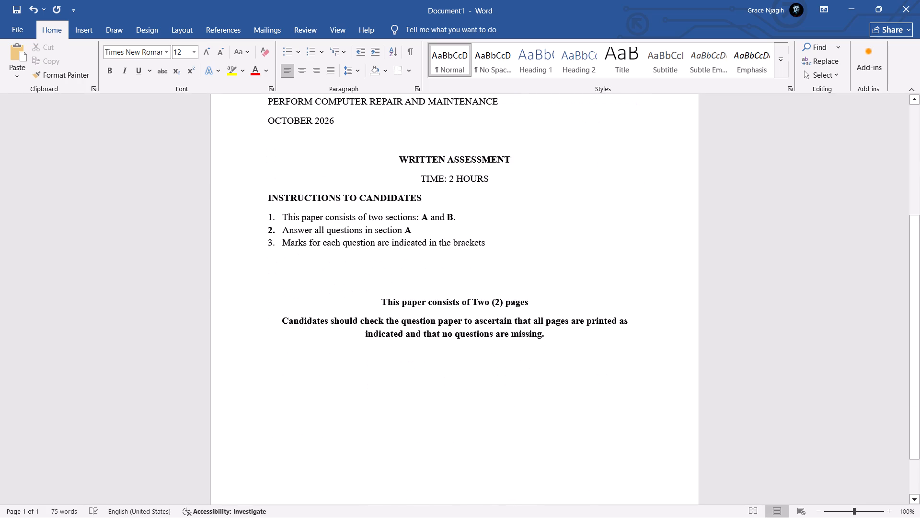
scroll(381, 282, up, 3)
click(535, 264)
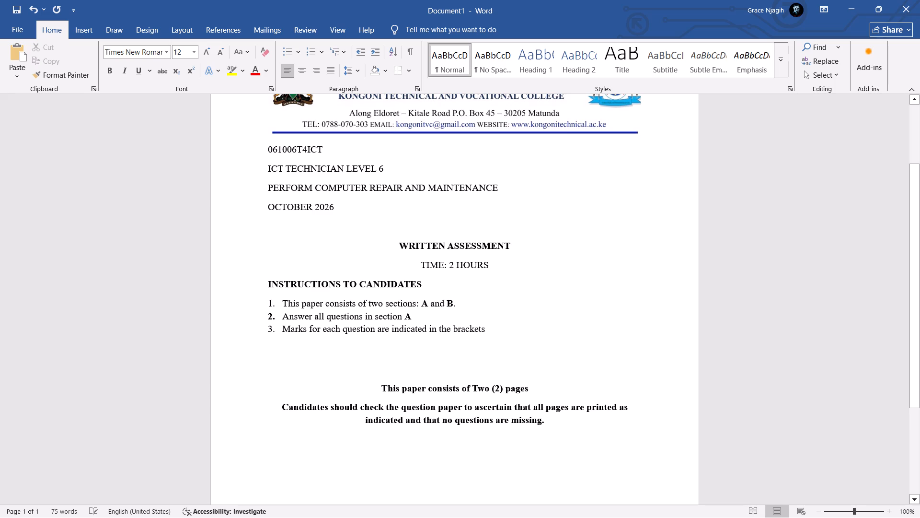
key(Return)
key(Return)
scroll(446, 353, down, 2)
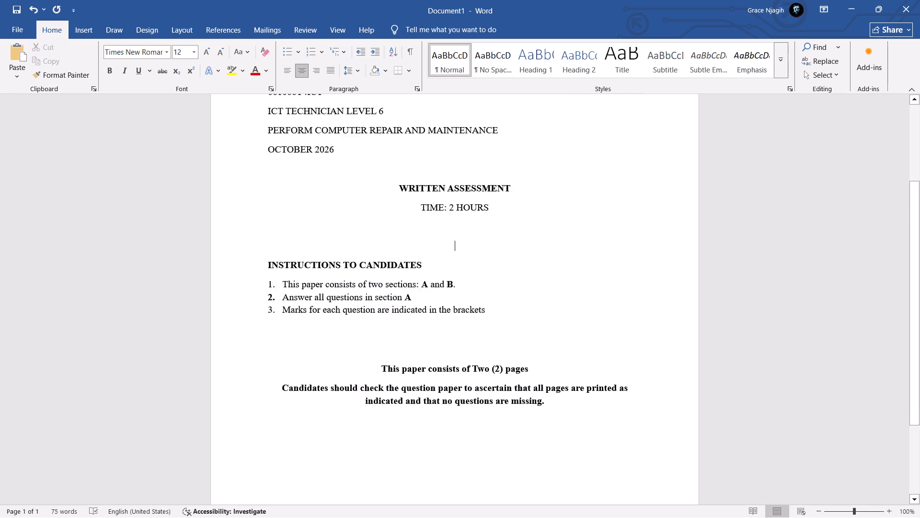
Add five more empty lines between the third candidate instruction and the closing note "This paper consists of Two (2) pages".
scroll(446, 354, down, 2)
click(535, 292)
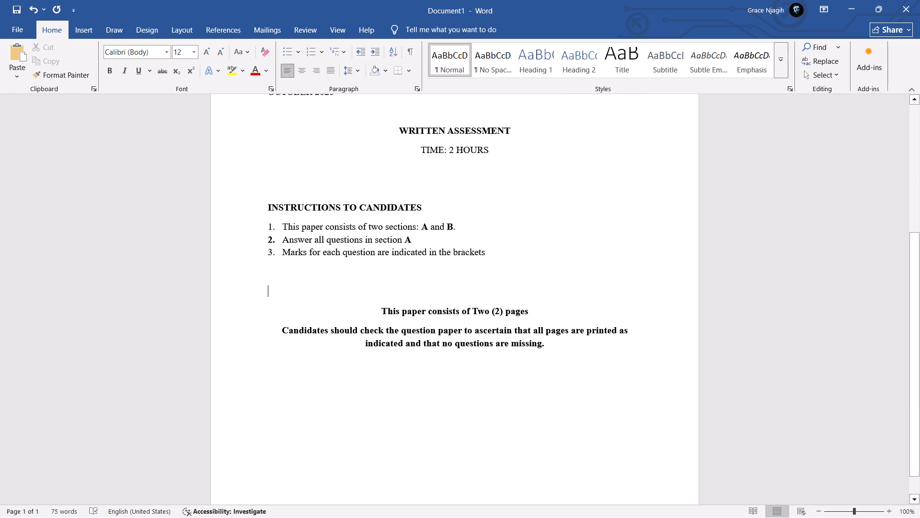
key(Return)
key(Return)
key(Return)
key(Return)
key(Return)
key(Return)
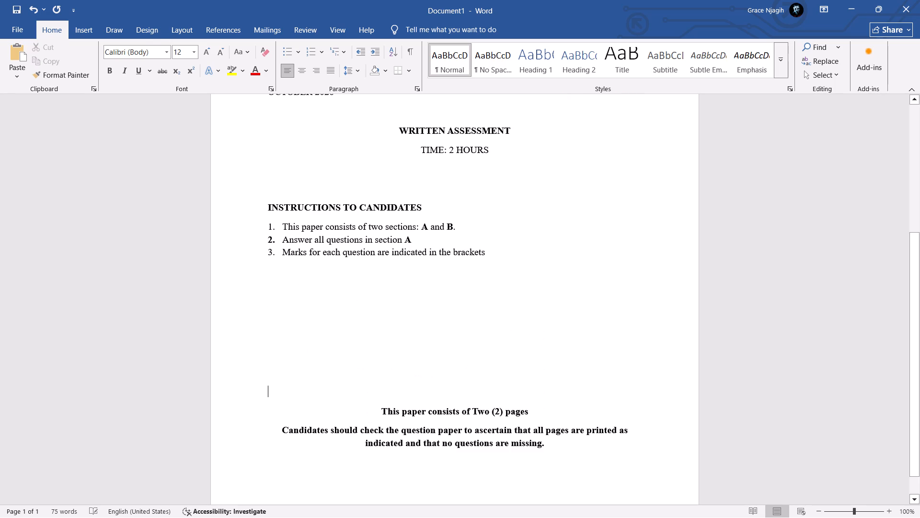
key(BackSpace)
Review the vertical spacing of the whole cover page, from the letterhead to the closing notes.
scroll(519, 303, down, 2)
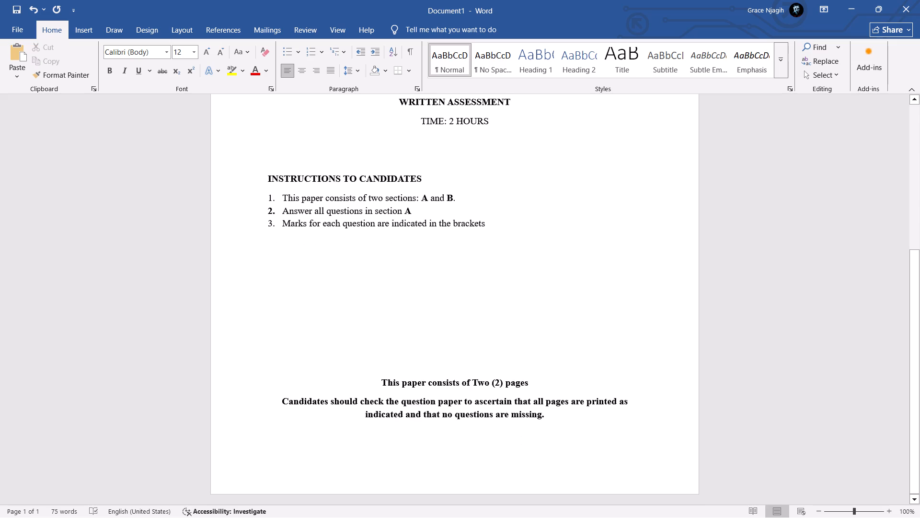
scroll(486, 337, up, 7)
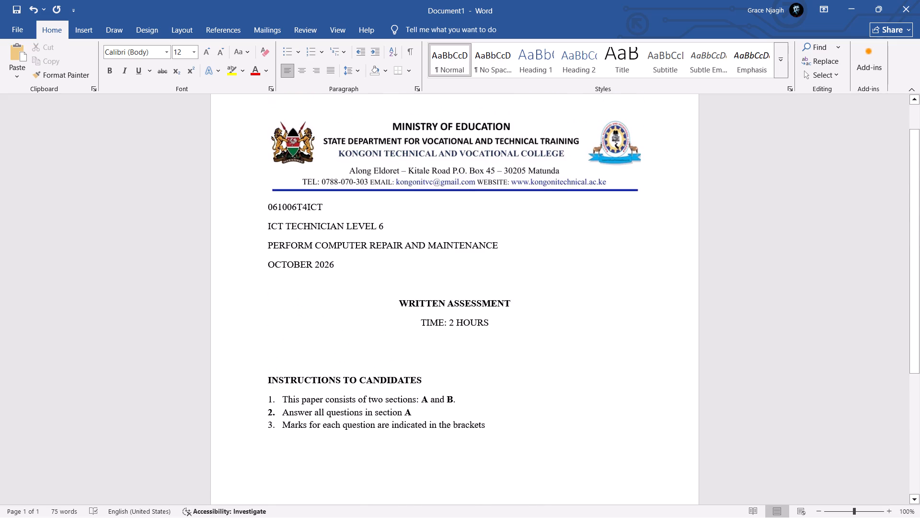
scroll(496, 342, down, 4)
scroll(495, 286, down, 7)
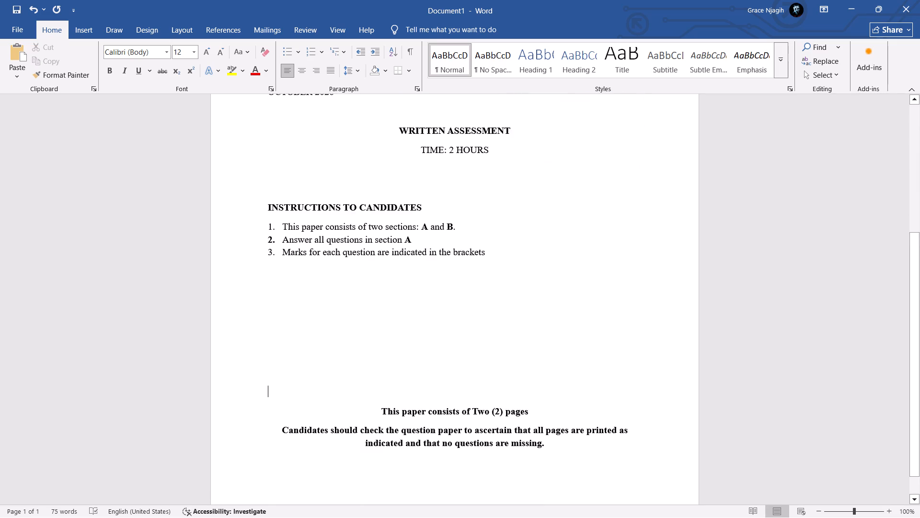
scroll(483, 276, up, 10)
scroll(485, 314, down, 12)
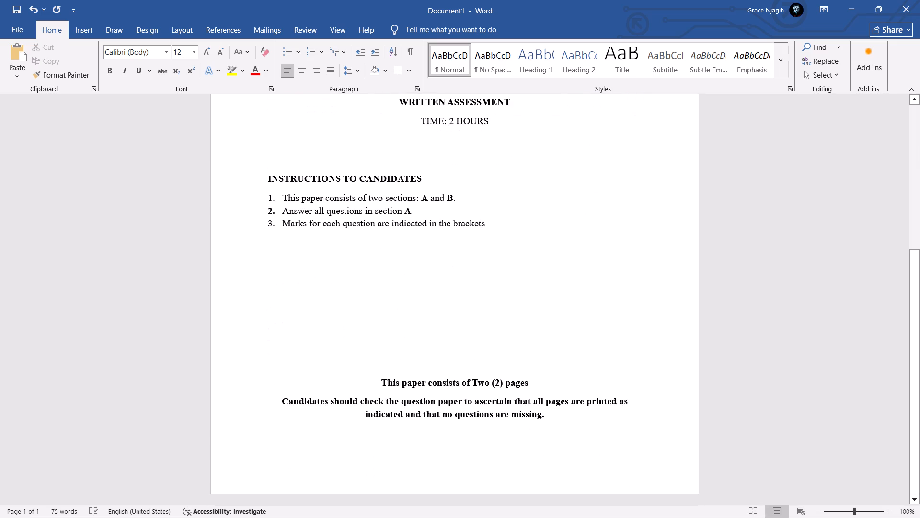
Start a new line after the closing note ending "no questions are missing." to begin the second page.
click(563, 416)
key(Return)
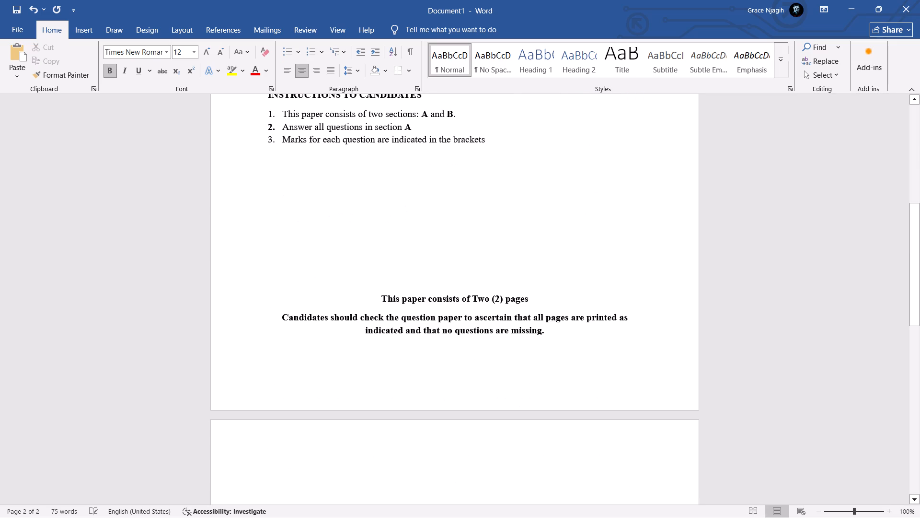